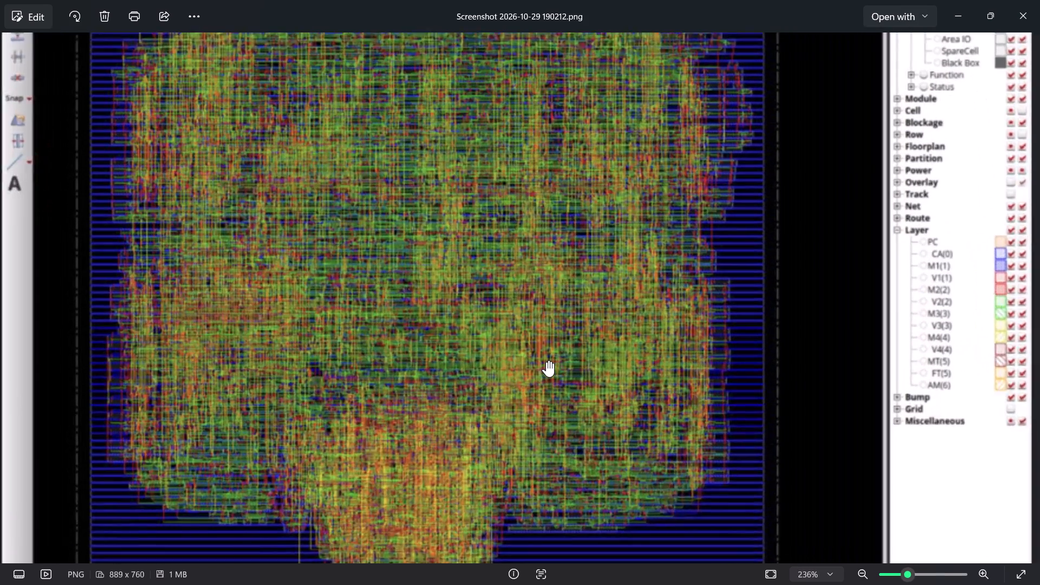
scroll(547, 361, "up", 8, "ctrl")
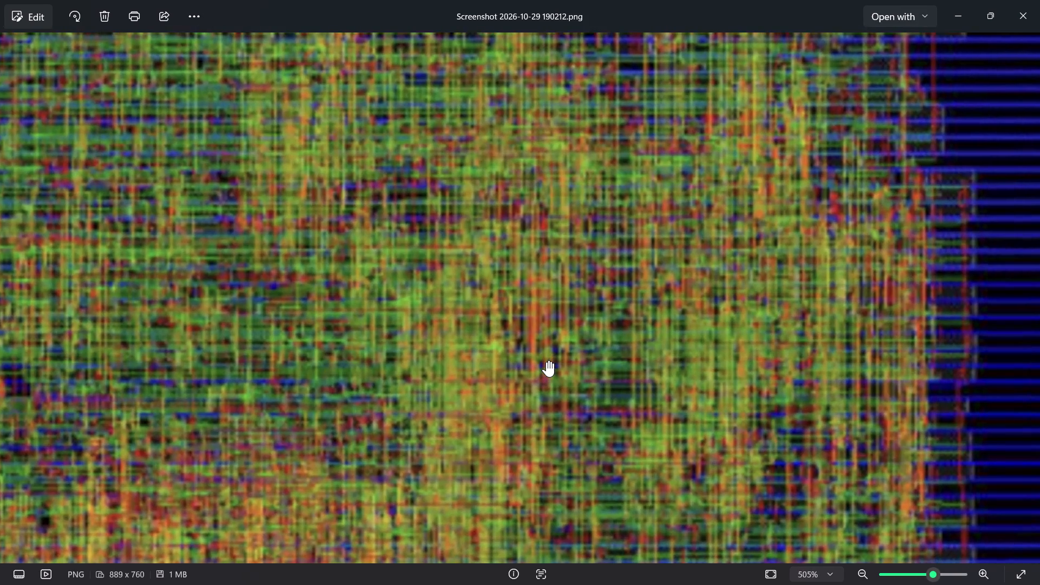
Examine the dense routing in the chip layout screenshot, from close-up detail out to the whole layout.
left_click_drag(547, 361, 765, 553)
scroll(765, 553, "down", 3, "ctrl")
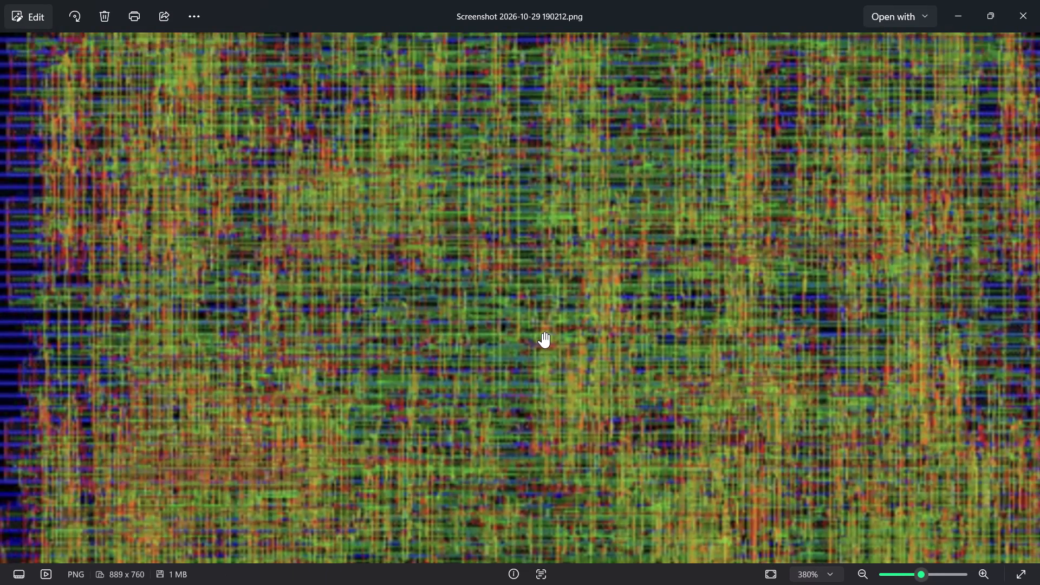
scroll(542, 333, "down", 11, "ctrl")
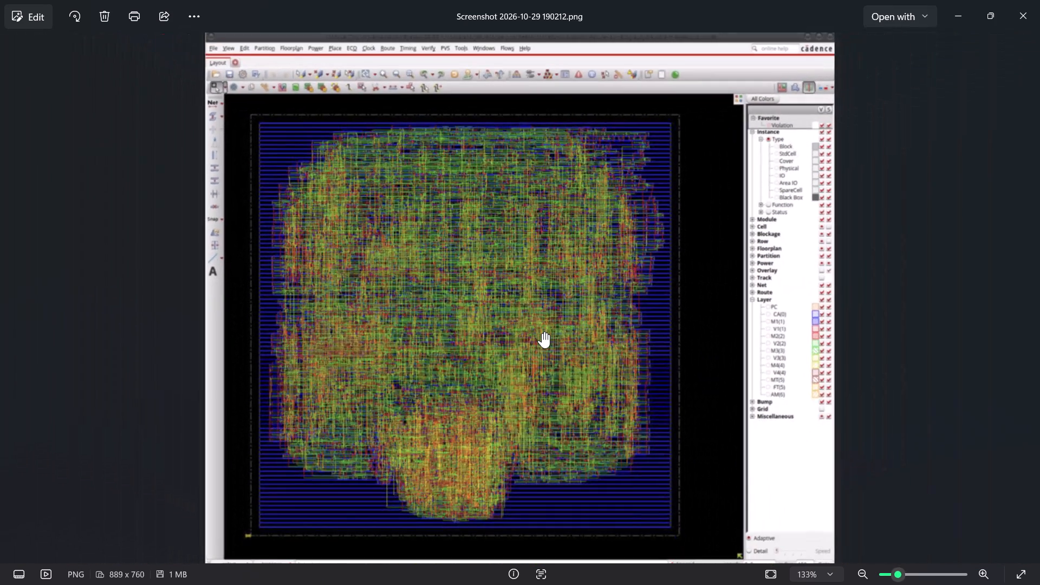
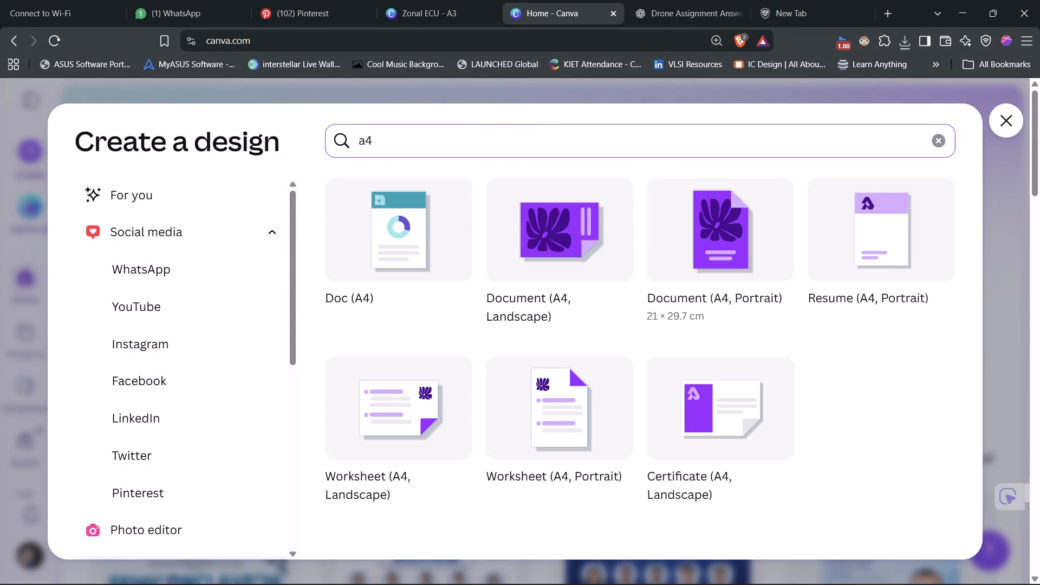
Create a new A4 portrait document design.
left_click(749, 304)
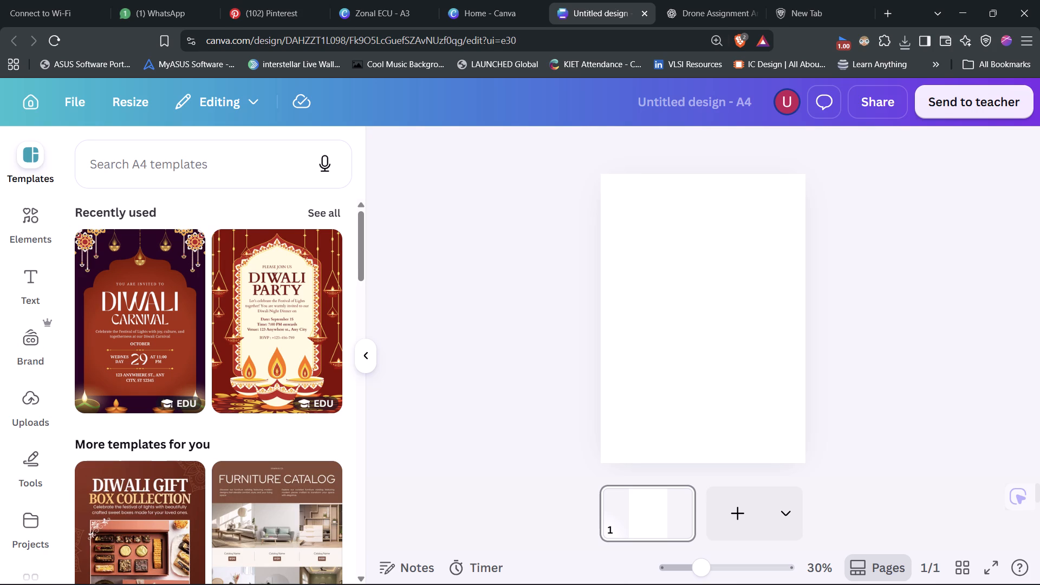
Insert the downloaded 184050 and 190212 screenshots on the page, with the chip layout above the schematic.
left_click(906, 40)
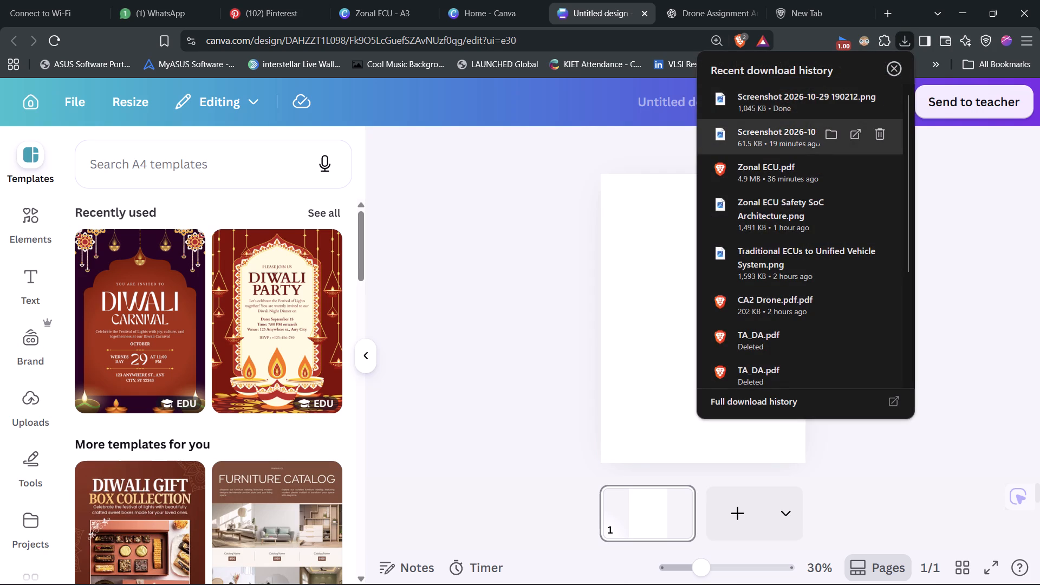
left_click_drag(781, 130, 693, 235)
left_click_drag(791, 98, 791, 97)
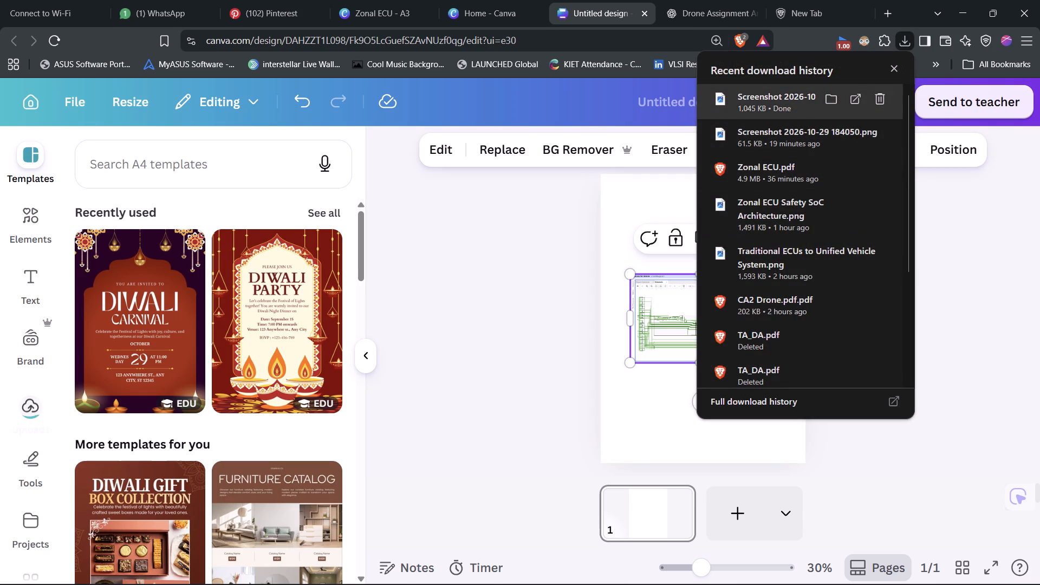
left_click_drag(791, 97, 663, 210)
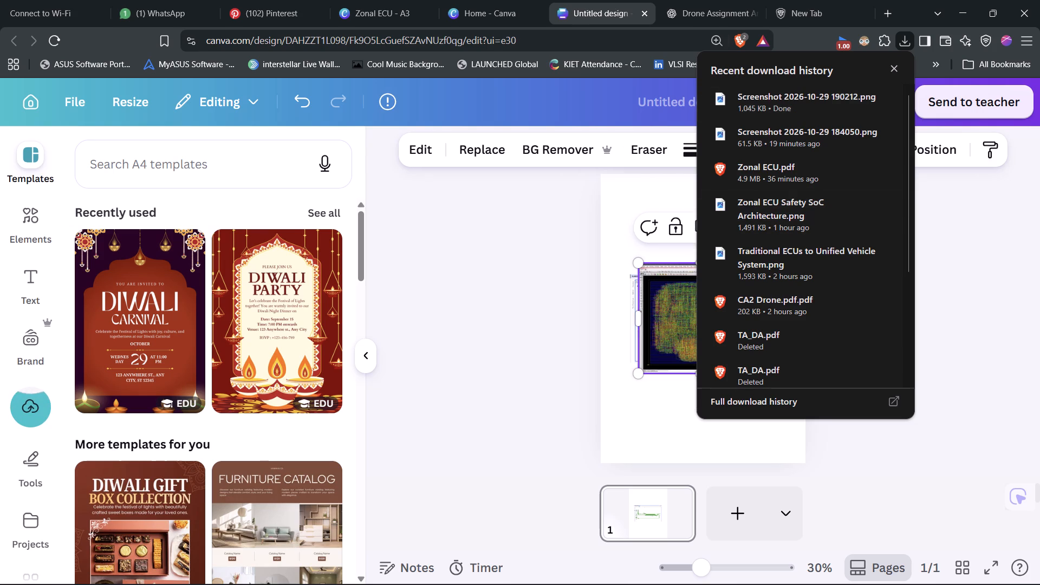
left_click(973, 239)
left_click_drag(718, 316, 713, 222)
left_click_drag(720, 340, 725, 363)
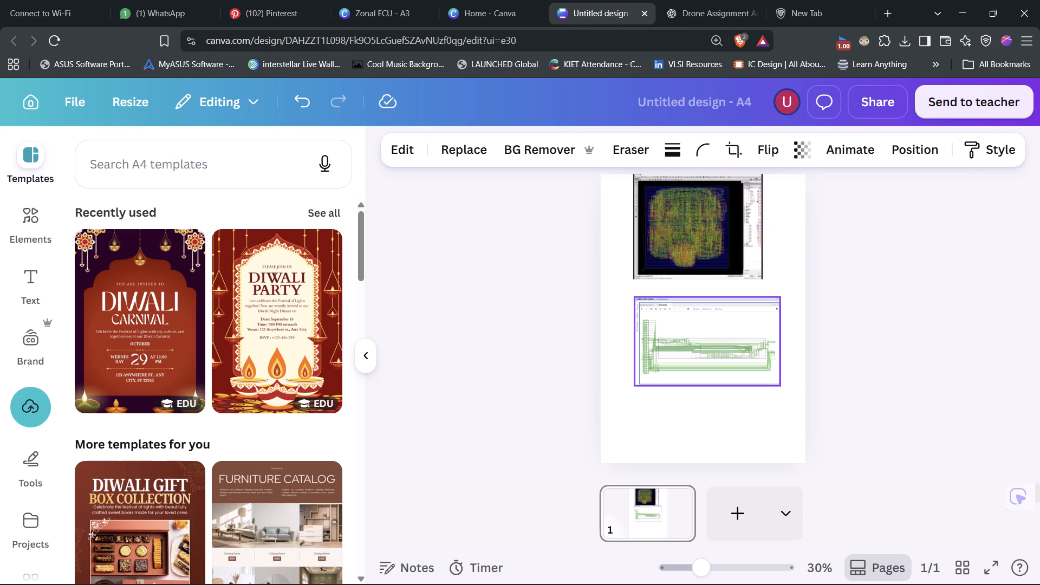
left_click_drag(725, 363, 725, 365)
Add a second page and move the chip layout image from page 1 onto it.
left_click(742, 509)
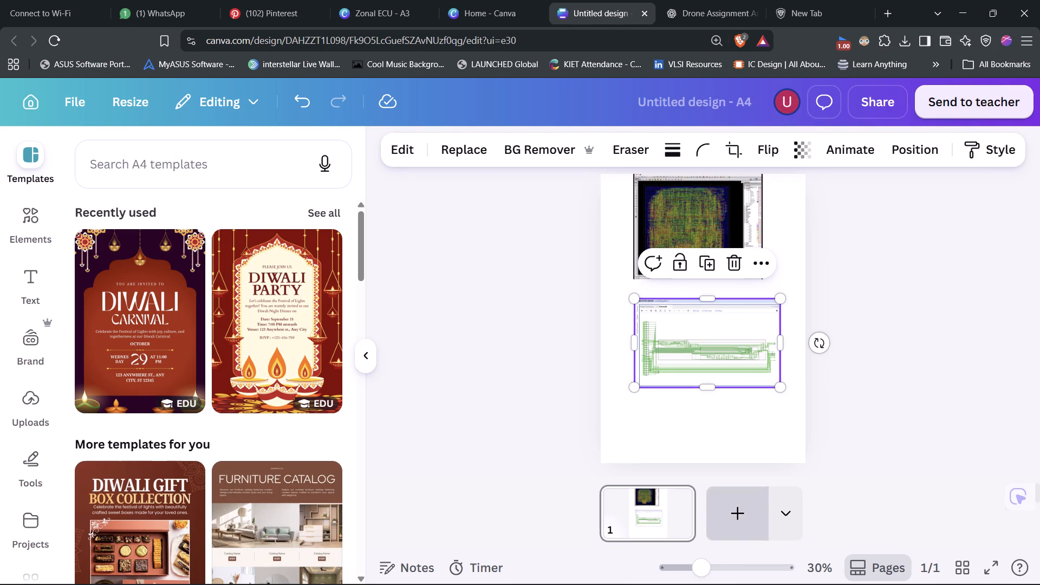
left_click(600, 511)
left_click_drag(659, 212, 718, 352)
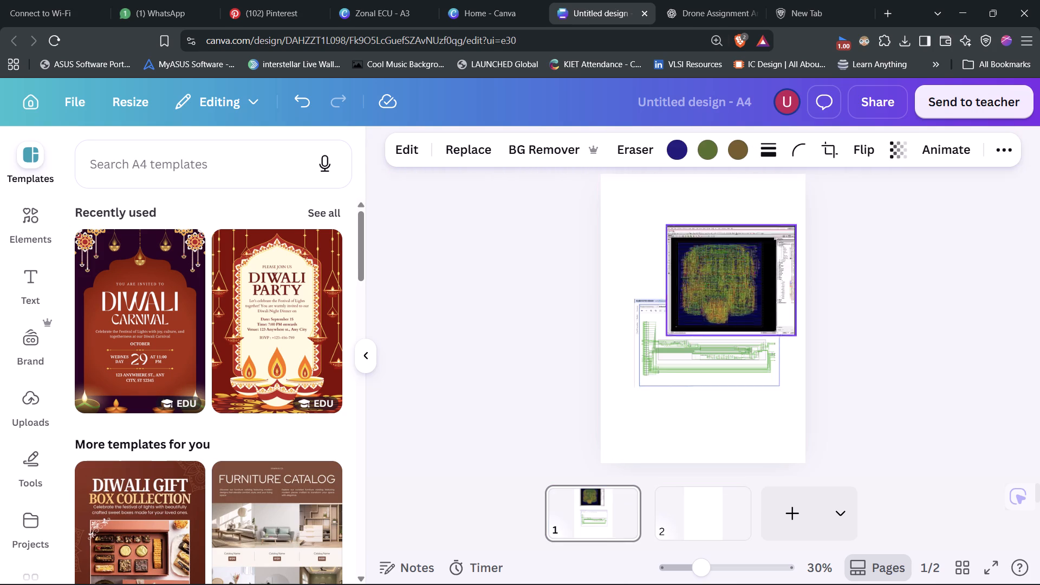
left_click_drag(718, 352, 690, 500)
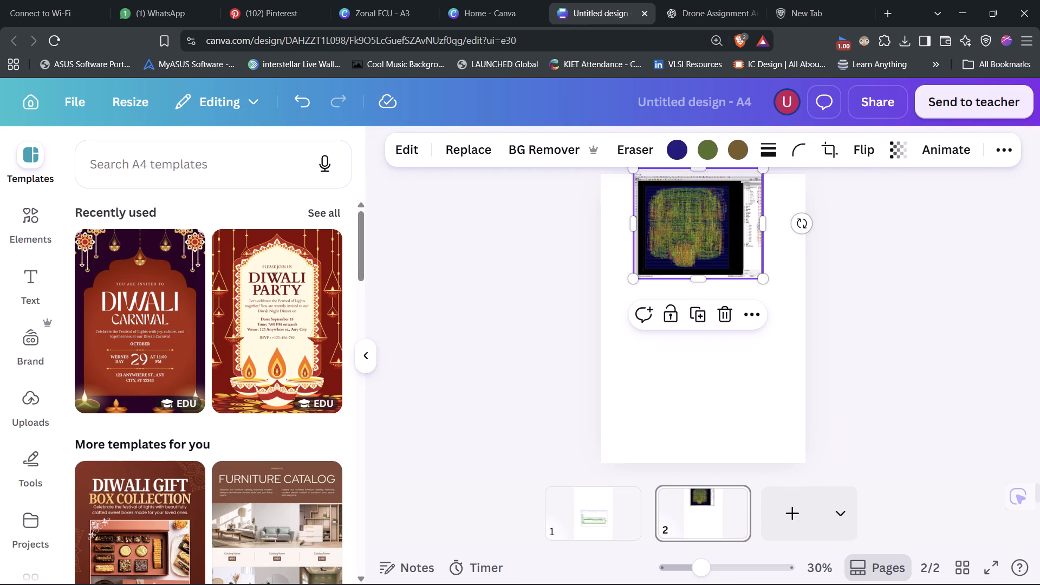
Rotate the schematic image on page 1 to -90°.
left_click(602, 505)
left_click(684, 317)
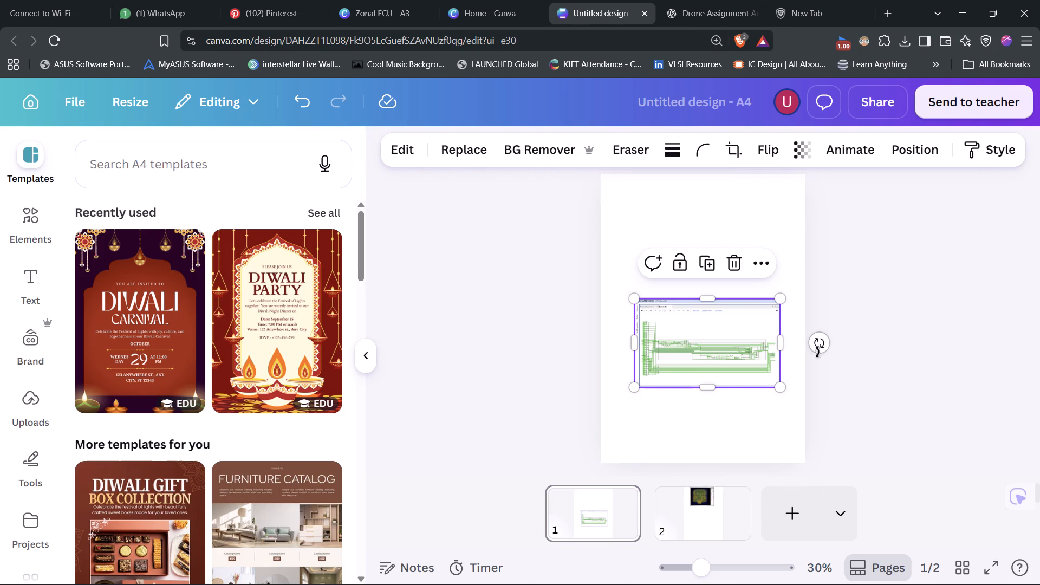
left_click_drag(818, 348, 710, 196)
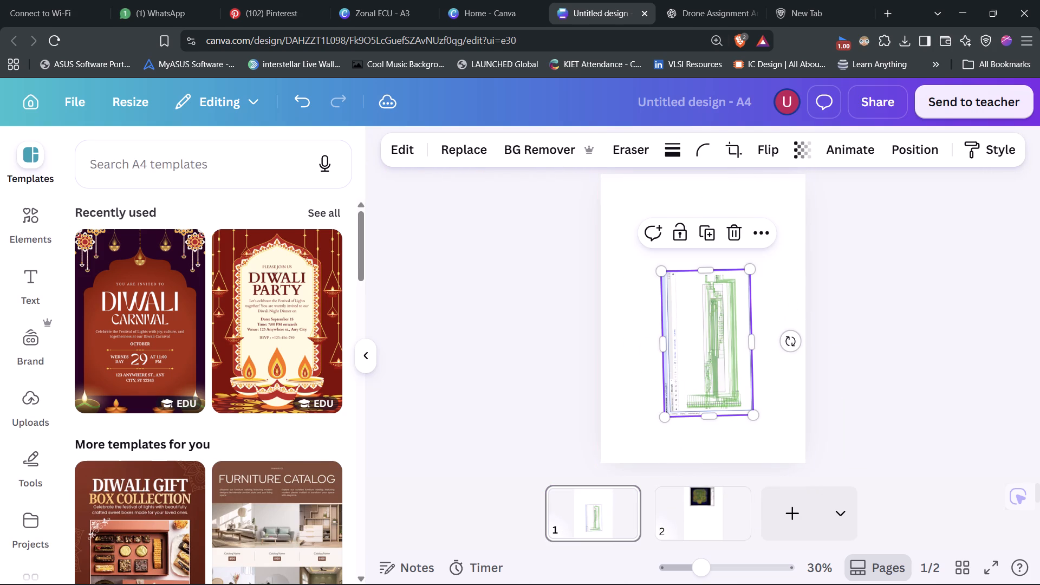
left_click_drag(778, 331, 784, 340)
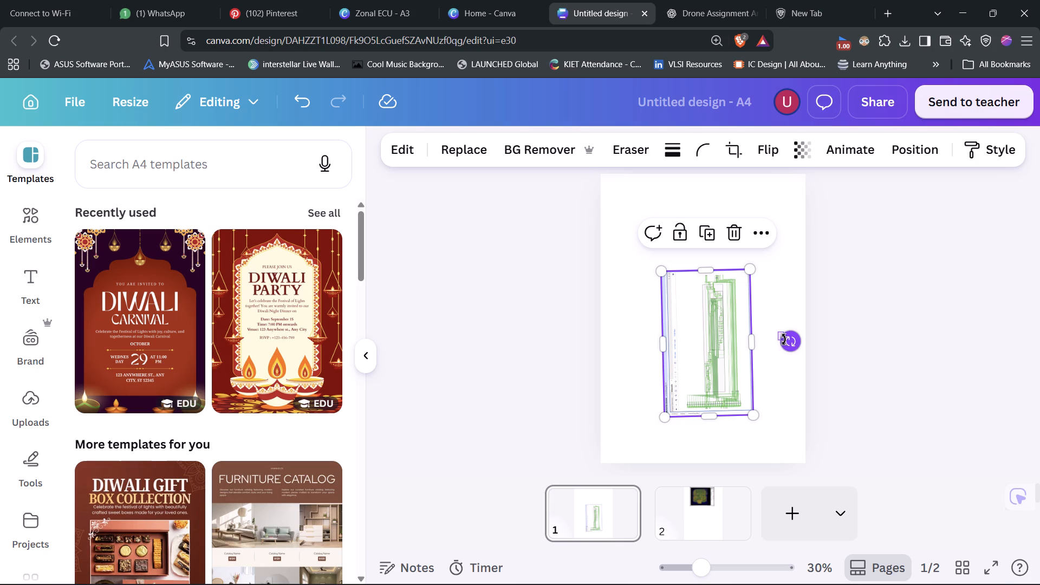
left_click_drag(784, 340, 784, 343)
left_click(783, 336)
left_click(710, 323)
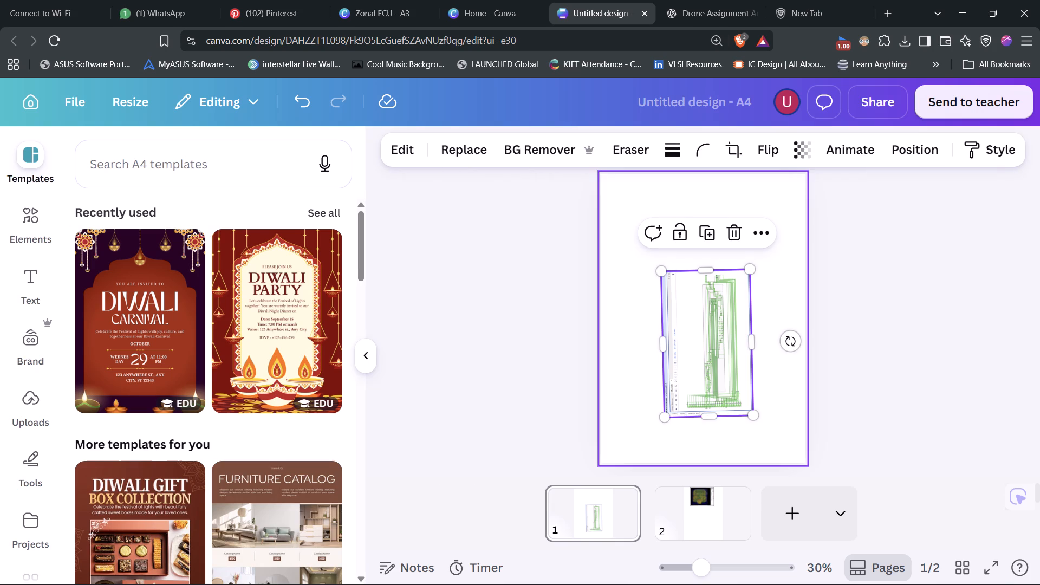
left_click(785, 344)
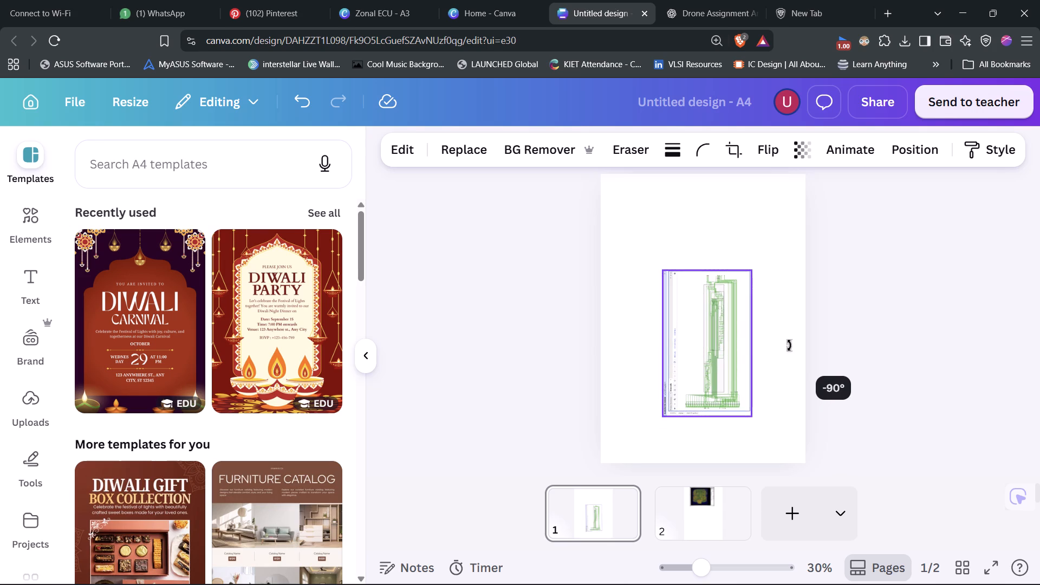
Enlarge the rotated schematic proportionally to span the full page height, about 29.7 by 18 cm.
left_click_drag(756, 264, 756, 263)
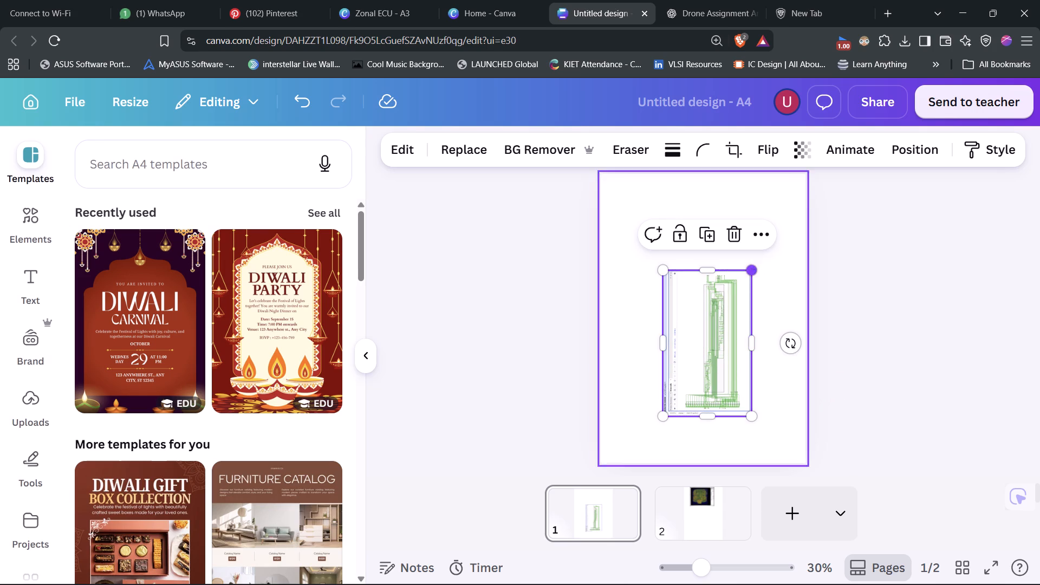
left_click_drag(756, 263, 795, 179)
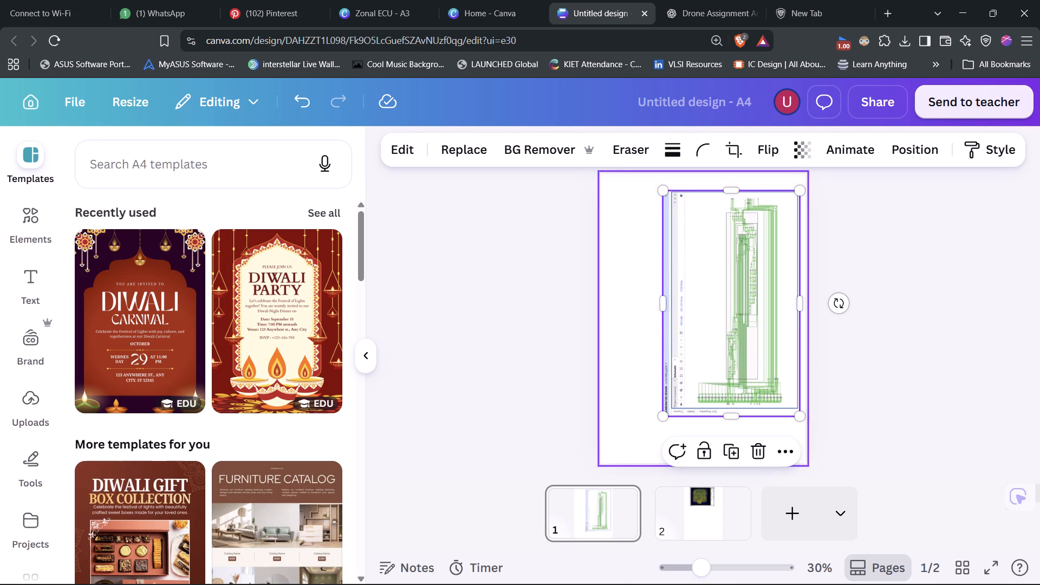
left_click_drag(667, 417, 625, 451)
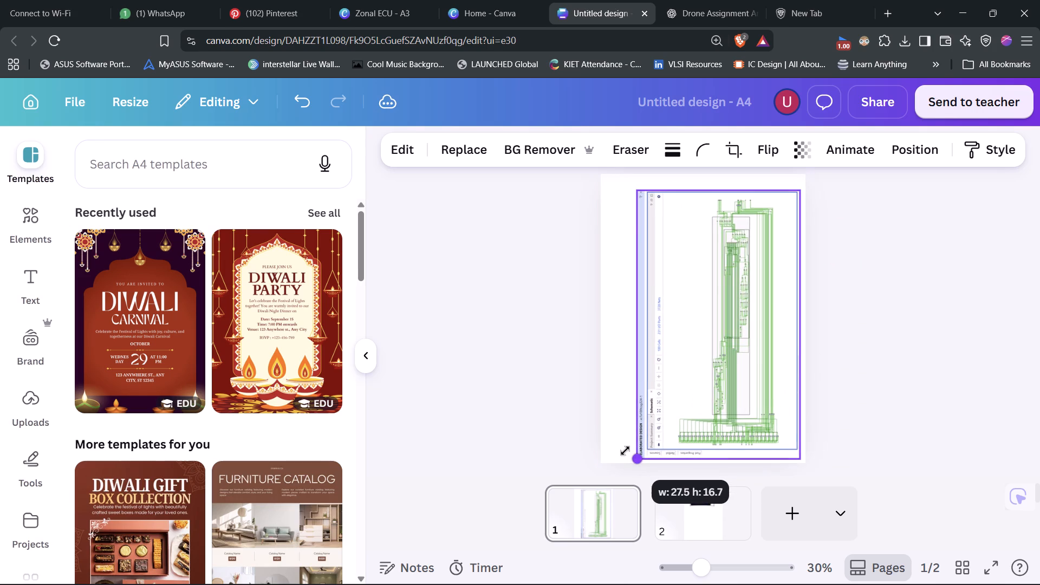
left_click_drag(625, 451, 625, 451)
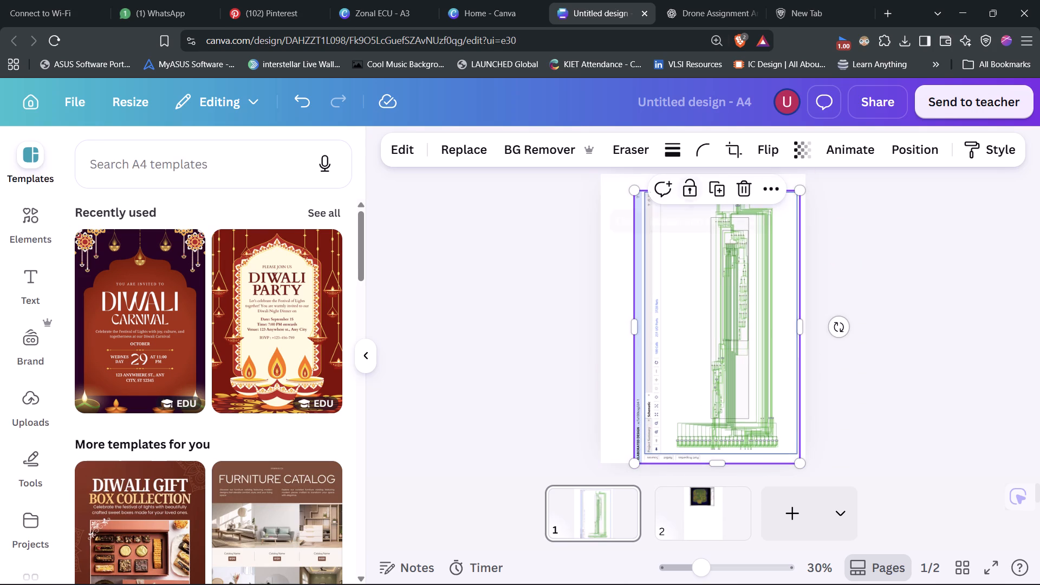
left_click_drag(632, 191, 617, 185)
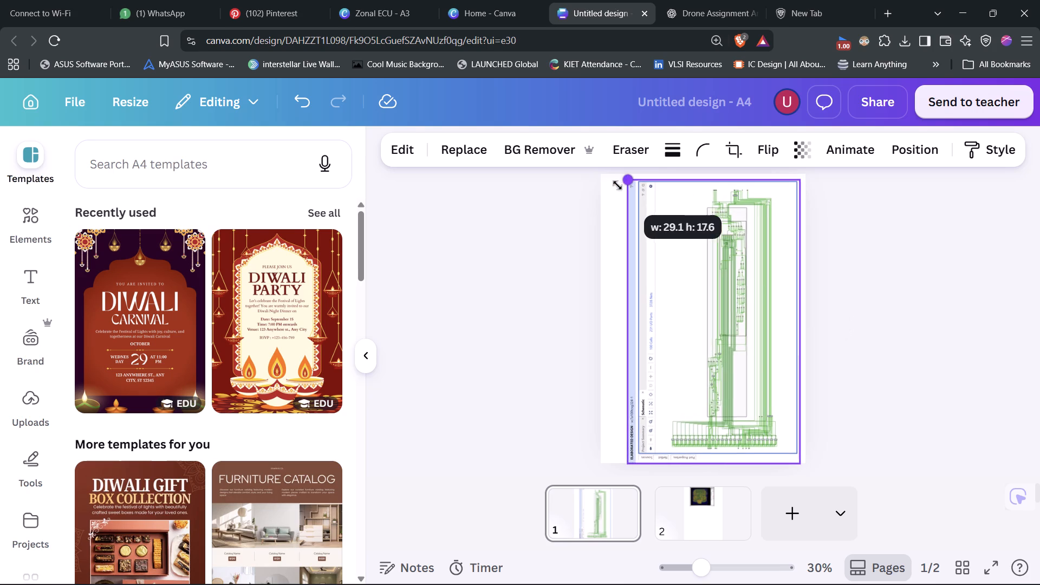
left_click_drag(617, 185, 612, 183)
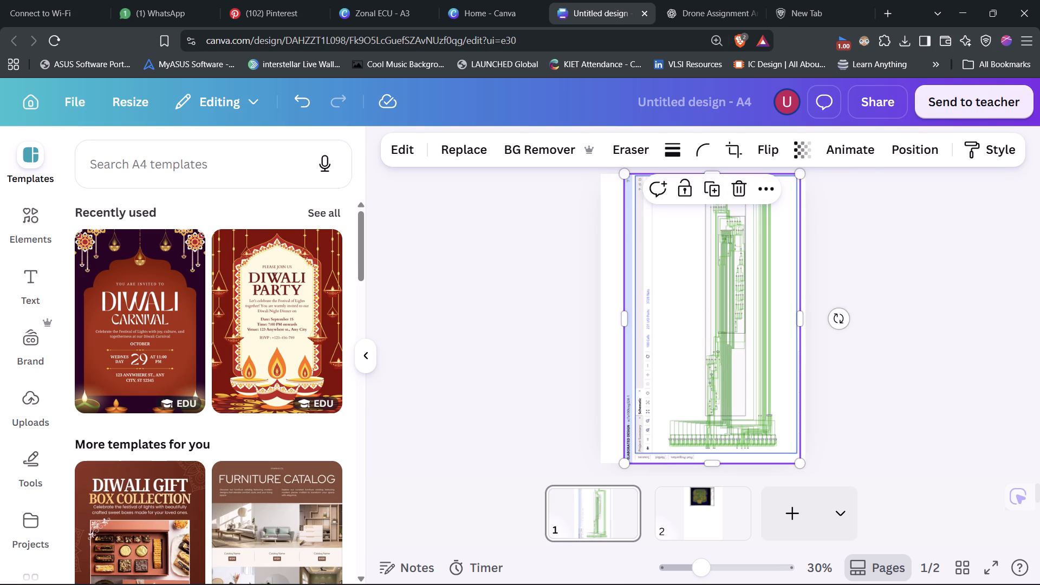
Centre the schematic image horizontally on page 1 and deselect it.
left_click(919, 160)
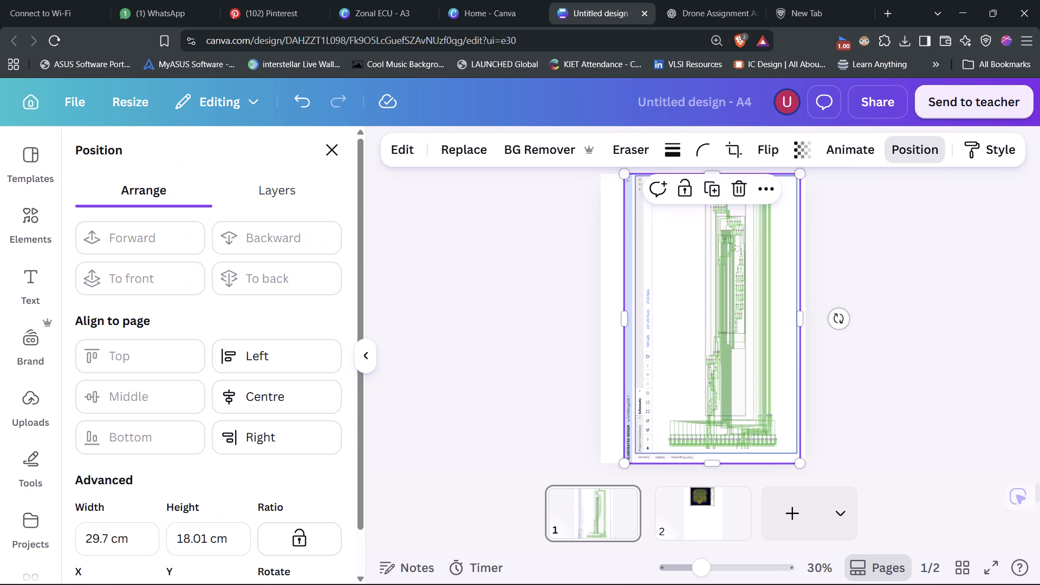
left_click(229, 391)
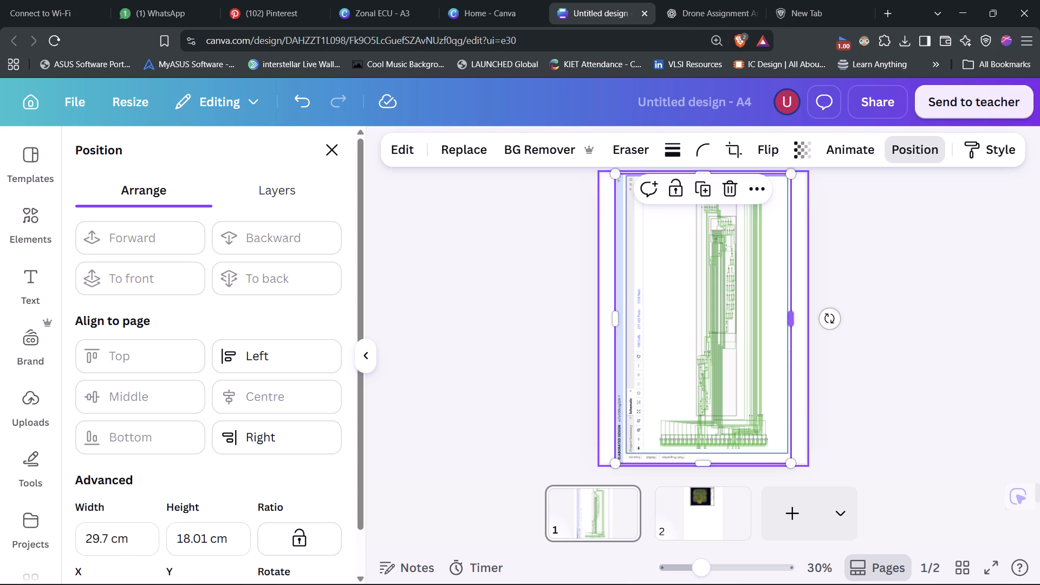
left_click(846, 246)
left_click(849, 246)
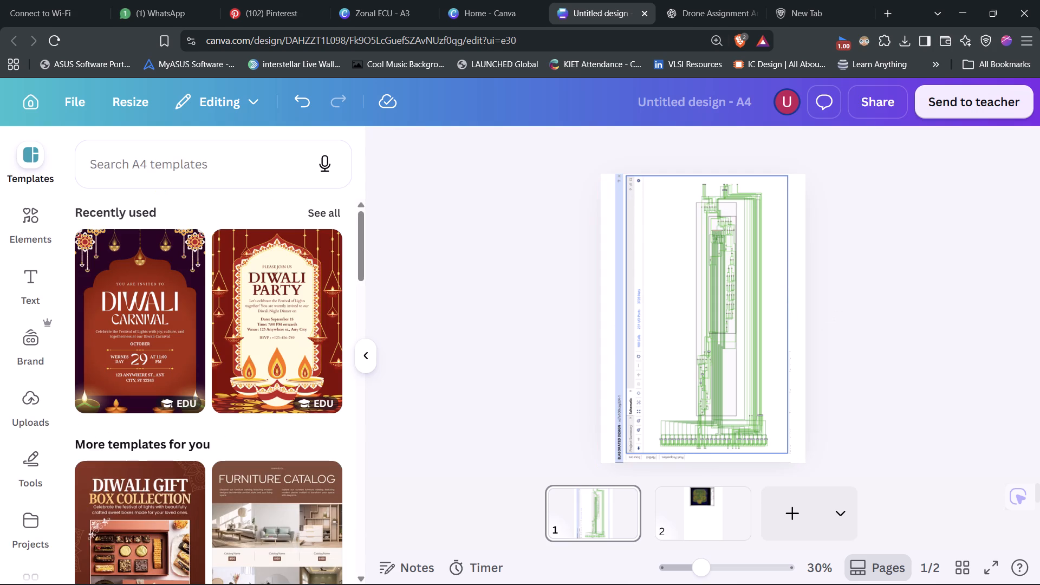
left_click(855, 308)
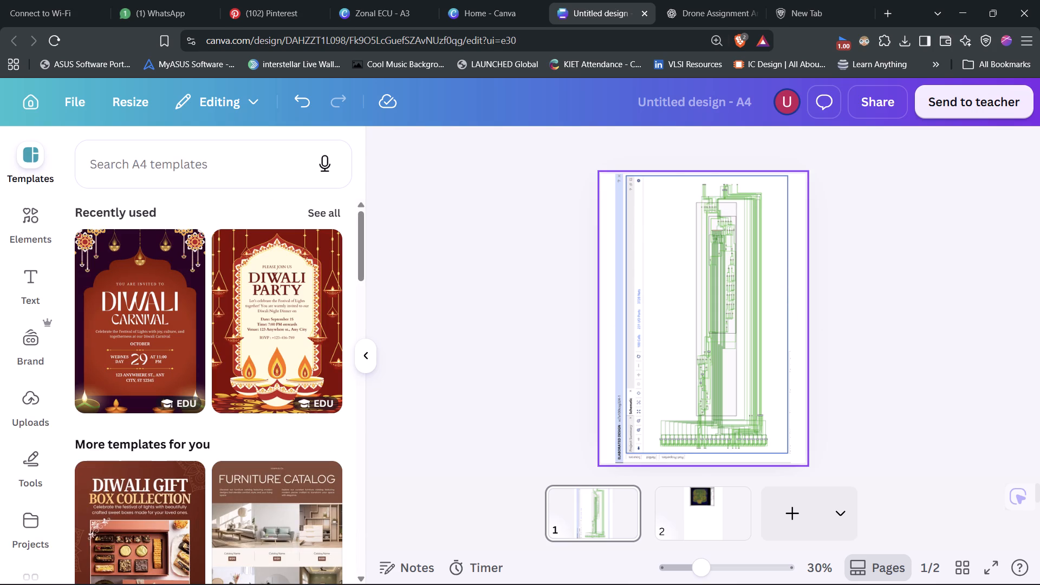
Extend the schematic image's left edge slightly outward, making its short side about 18.4 cm.
left_click(776, 311)
left_click(614, 320)
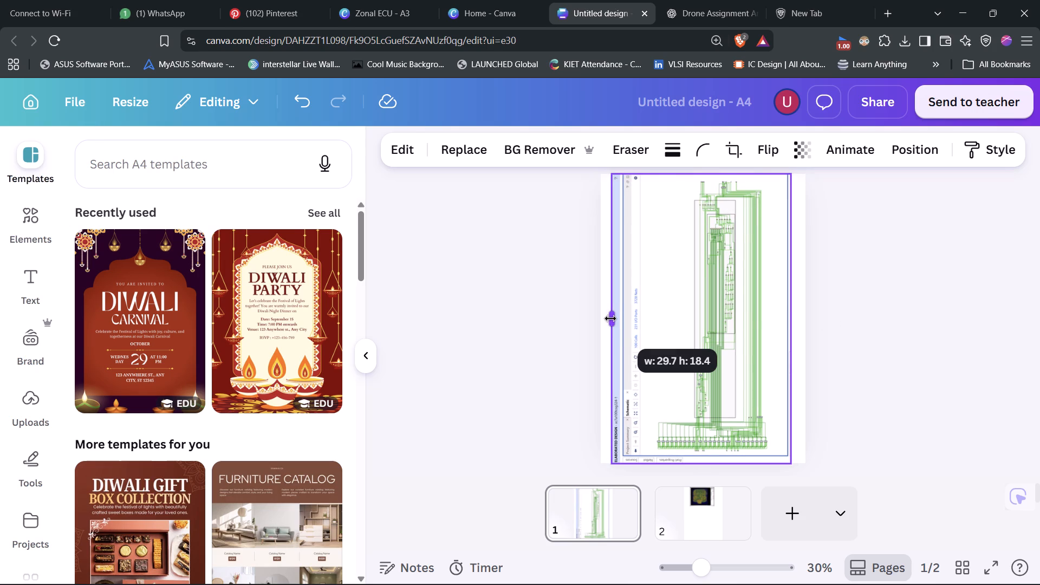
Open the original chip layout and schematic screenshots in Photos and examine the full extent of the schematic.
left_click(906, 39)
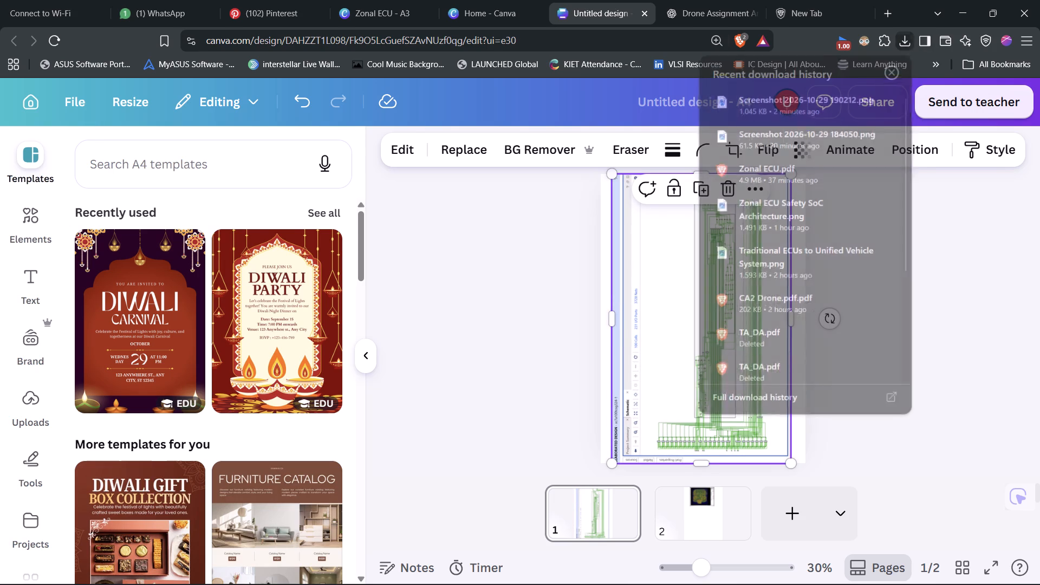
left_click(757, 100)
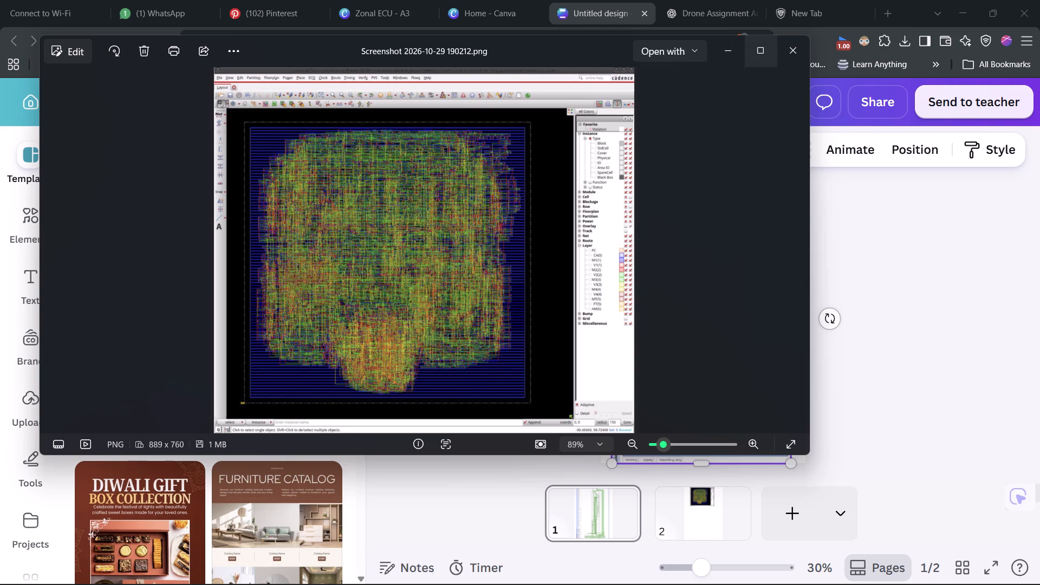
left_click(781, 38)
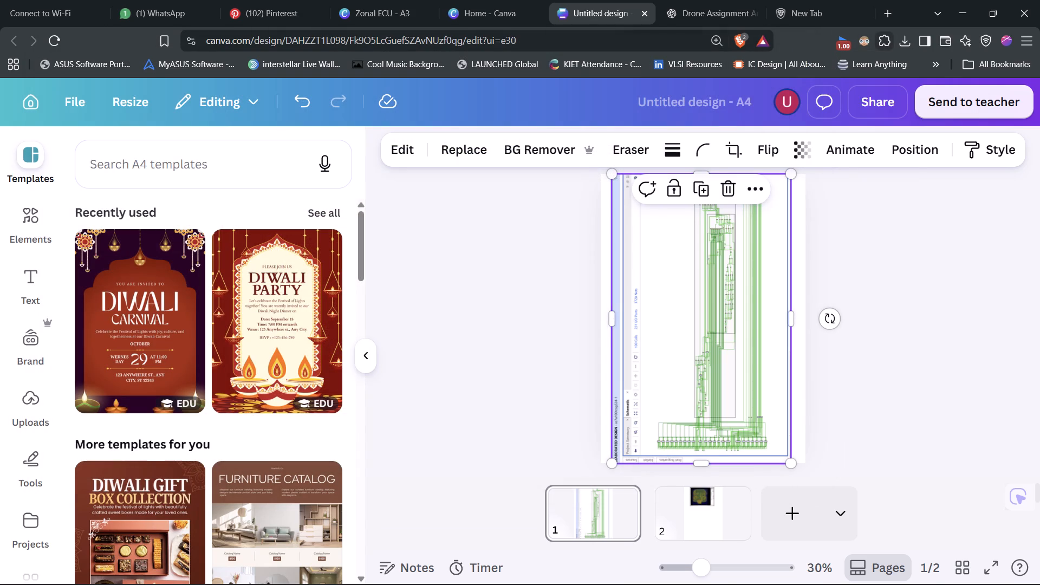
left_click(899, 35)
left_click(813, 142)
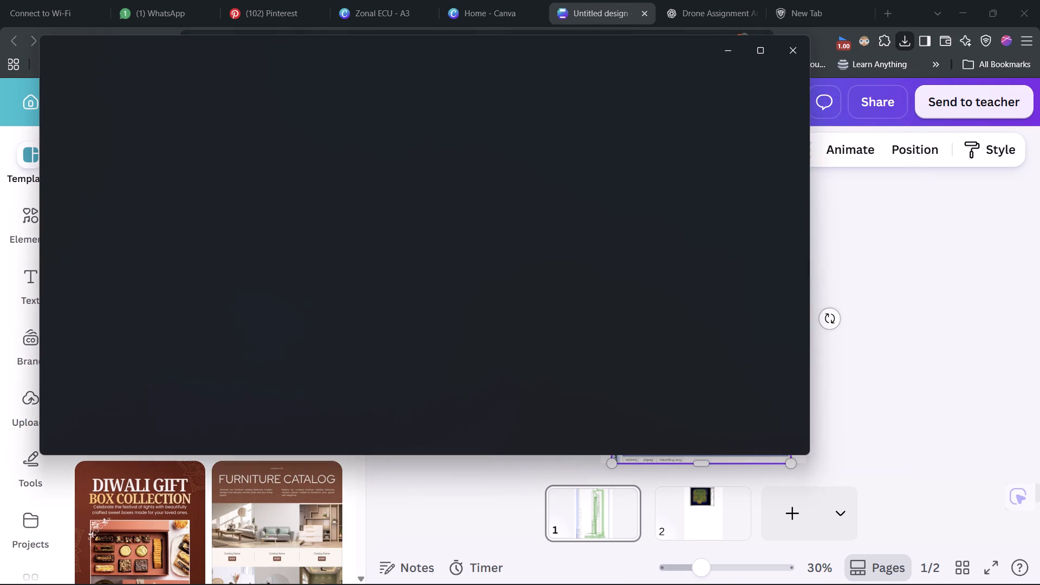
left_click(770, 64)
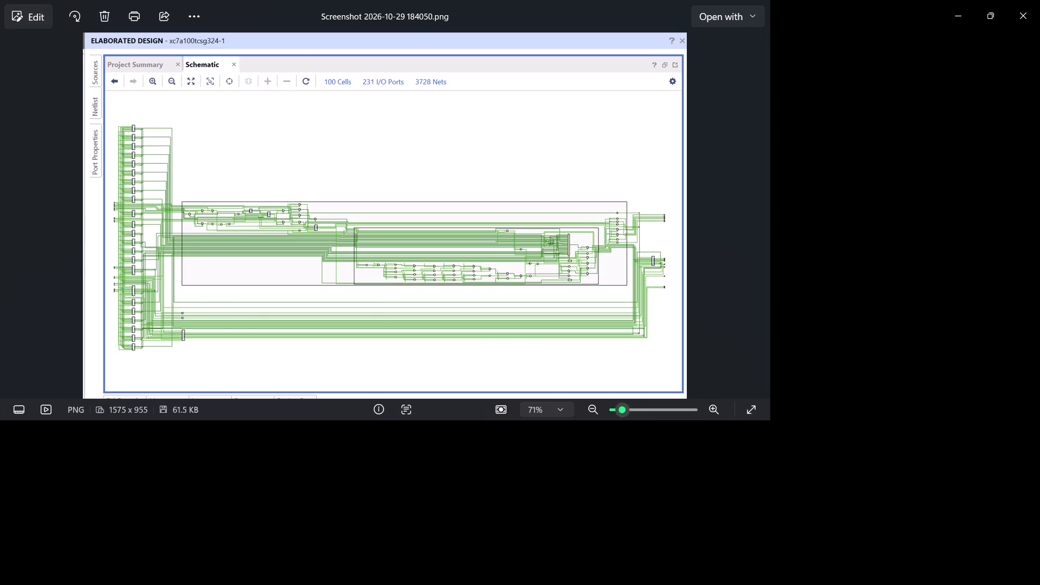
scroll(73, 289, "down", 1)
scroll(87, 281, "up", 2)
scroll(120, 240, "down", 4)
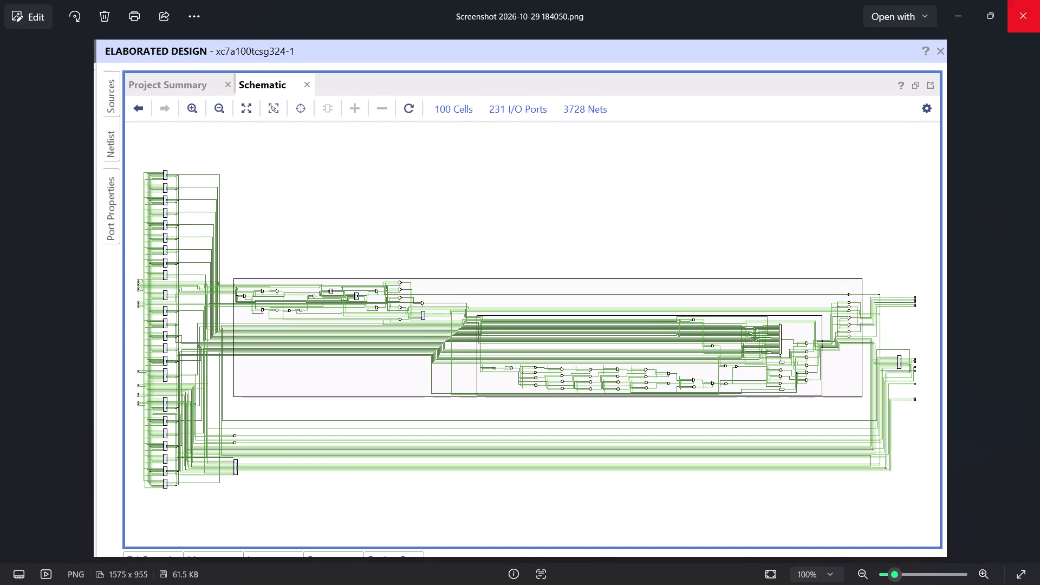
left_click(1039, 0)
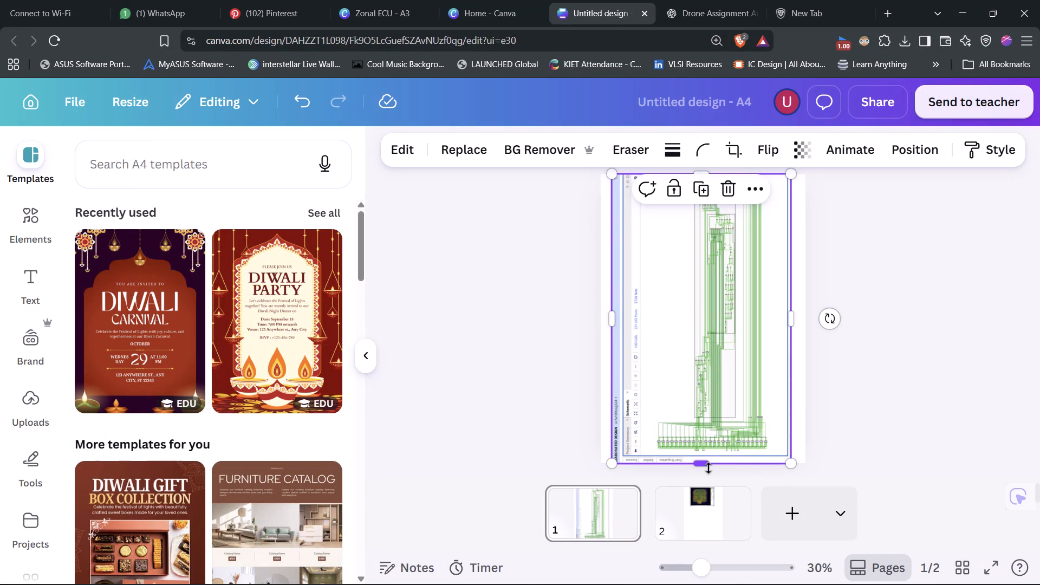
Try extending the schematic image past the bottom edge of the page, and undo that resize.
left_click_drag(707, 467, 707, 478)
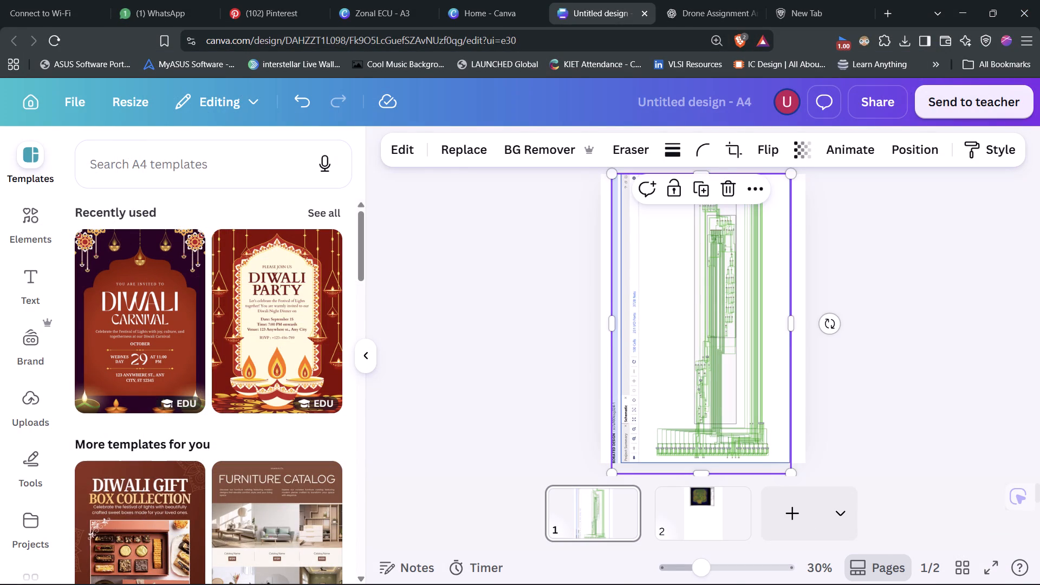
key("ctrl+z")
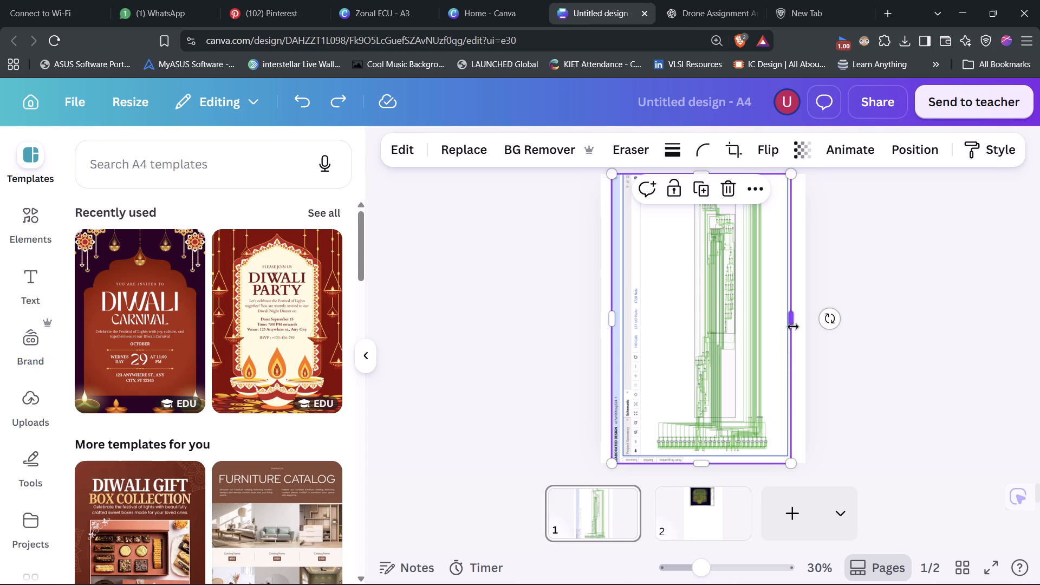
Extend the schematic image's right side outward to meet the right edge of the page.
left_click_drag(793, 326, 802, 322)
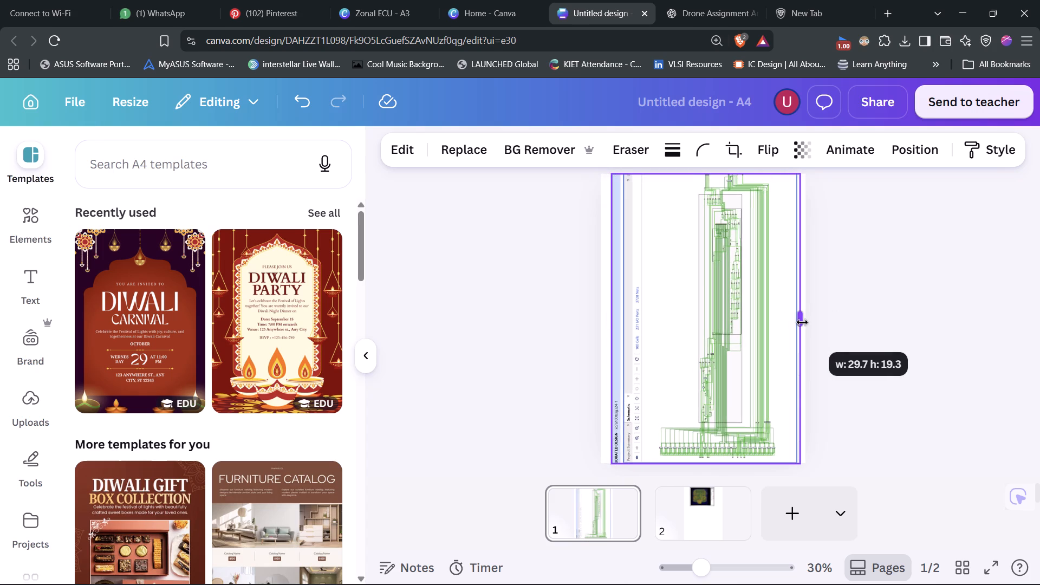
left_click_drag(802, 322, 805, 322)
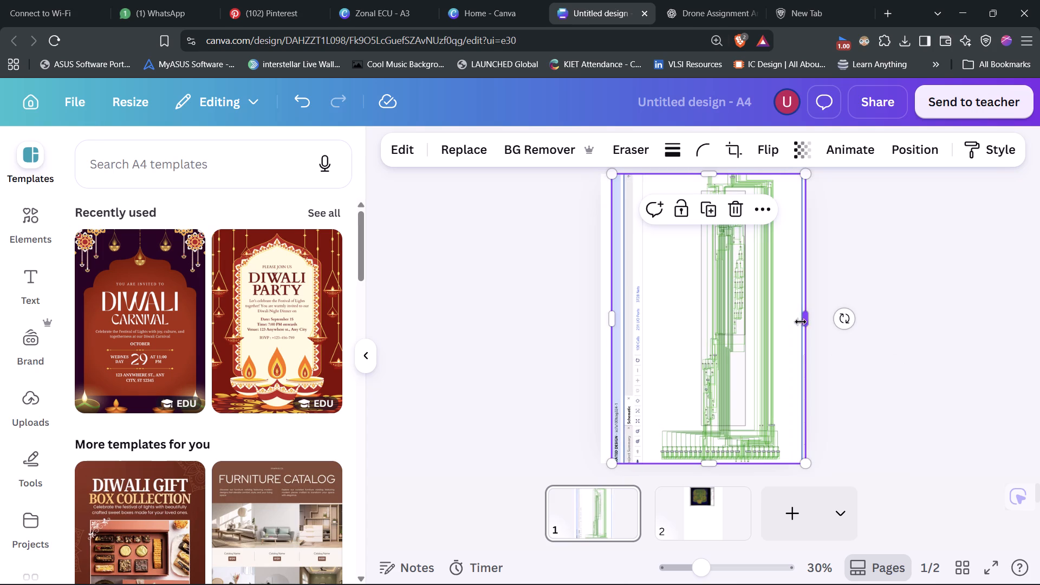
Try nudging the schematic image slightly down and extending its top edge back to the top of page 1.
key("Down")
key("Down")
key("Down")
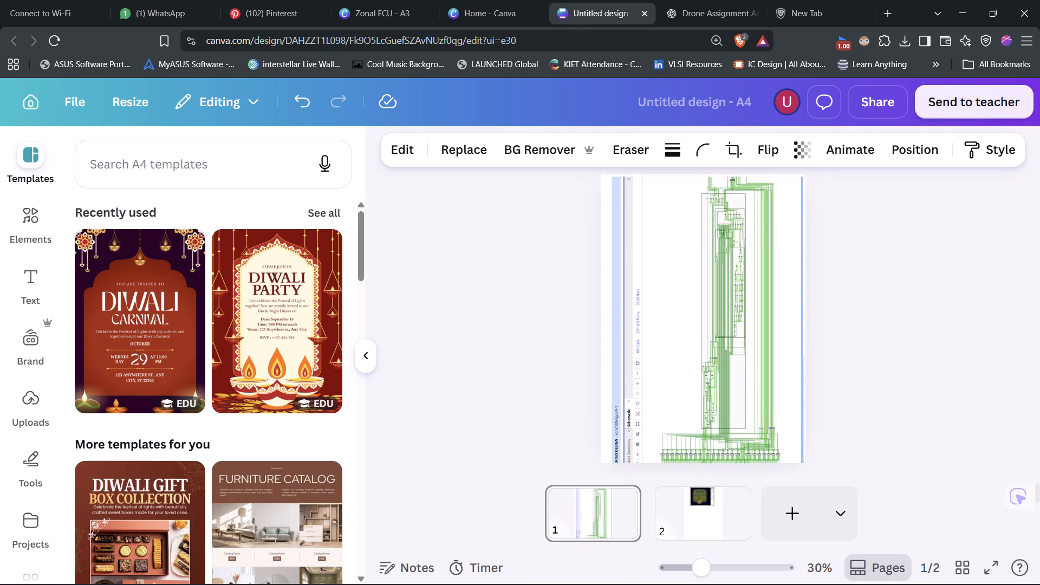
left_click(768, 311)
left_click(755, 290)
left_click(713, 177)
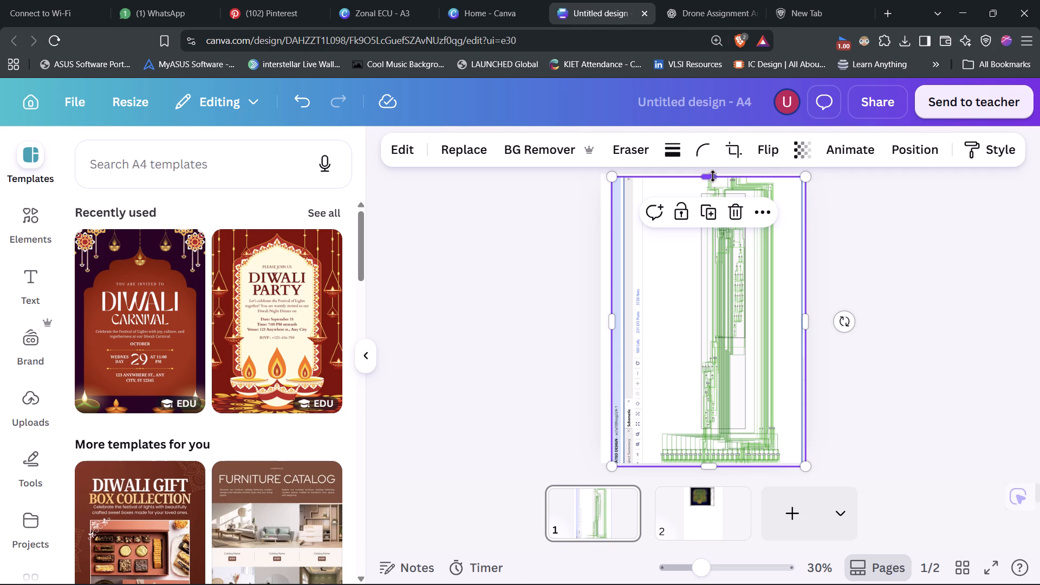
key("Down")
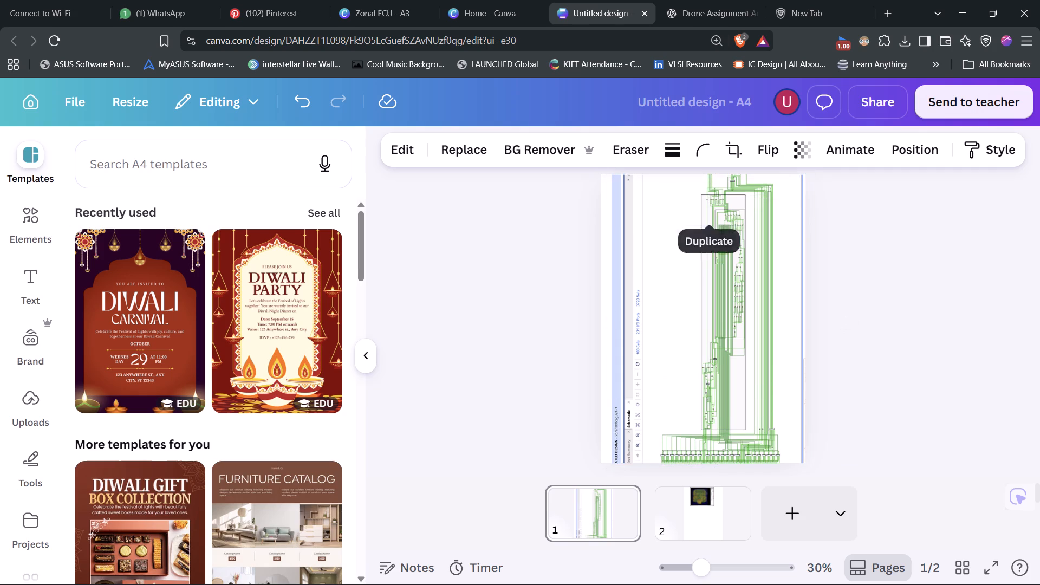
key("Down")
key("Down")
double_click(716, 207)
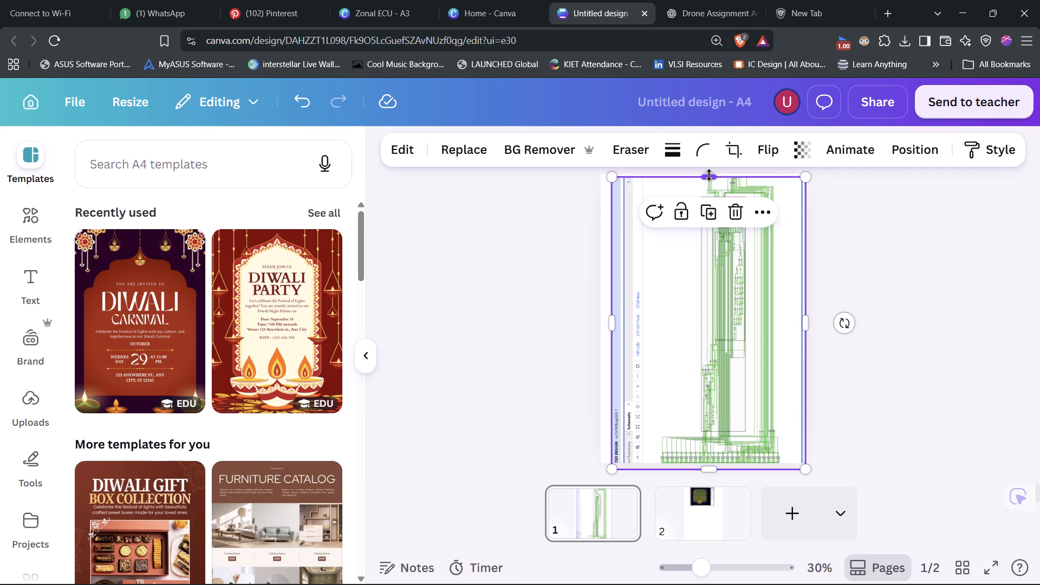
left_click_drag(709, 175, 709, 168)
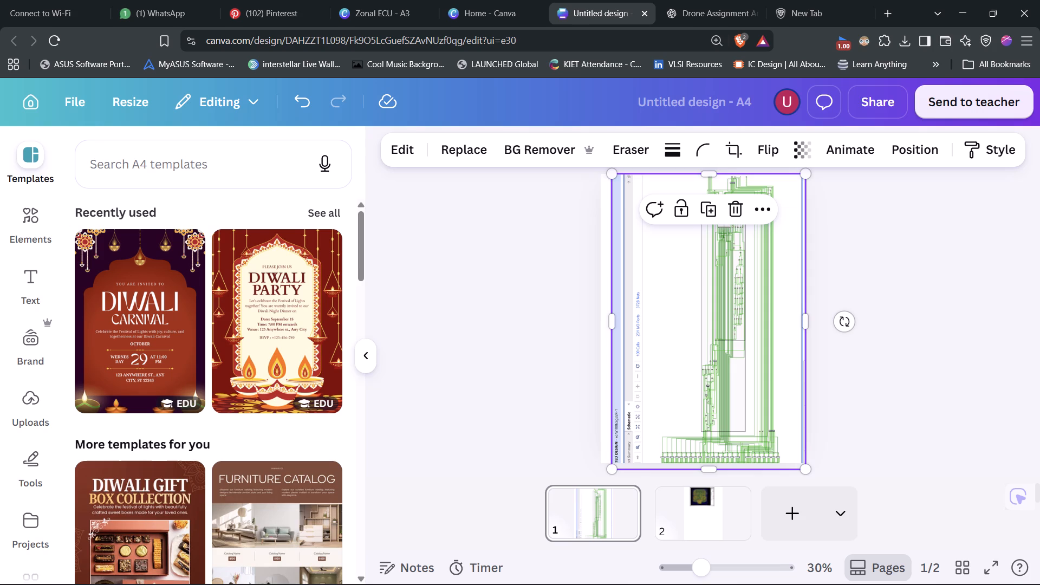
Undo the schematic image's downward nudges, its top-edge extension and the earlier right-side enlargement.
key("ctrl+z")
key("ctrl+z")
key("ctrl+z")
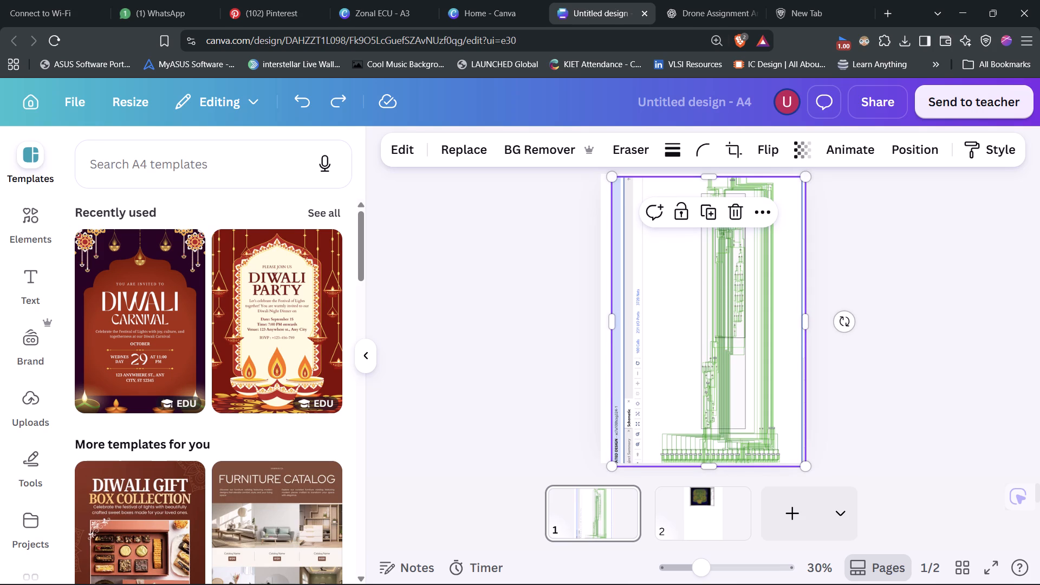
key("ctrl+z")
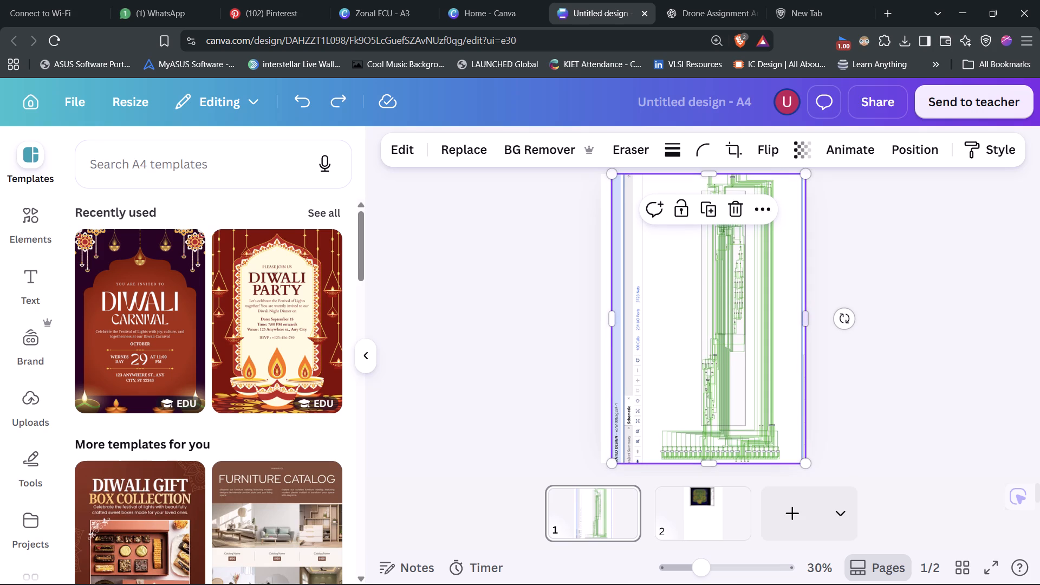
key("ctrl+z")
left_click(881, 316)
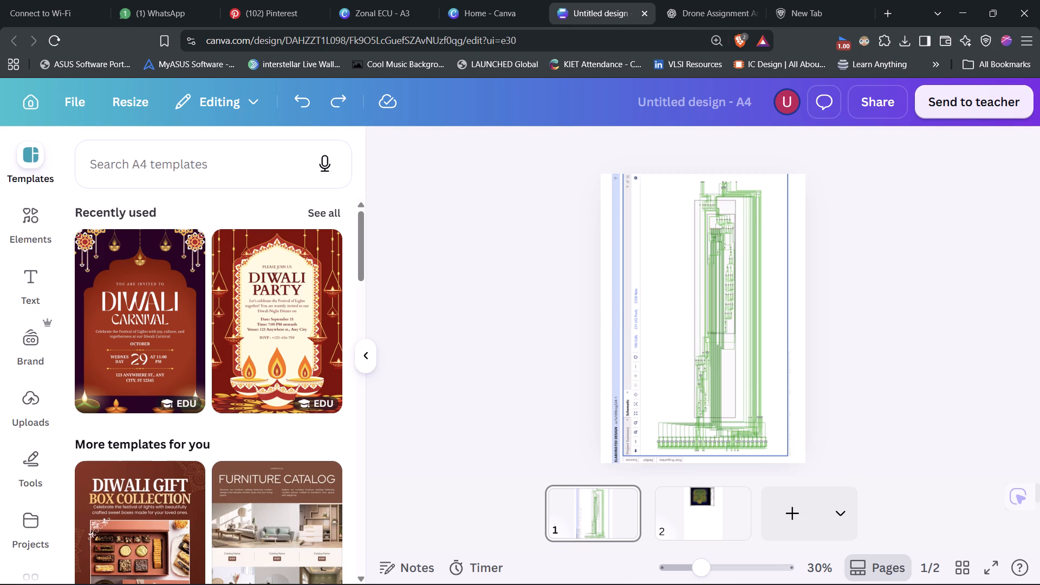
Crop the schematic image's bottom edge inward to cut off the screenshot's border, leaving its long side about 28.6 cm.
left_click(767, 318)
left_click(753, 300)
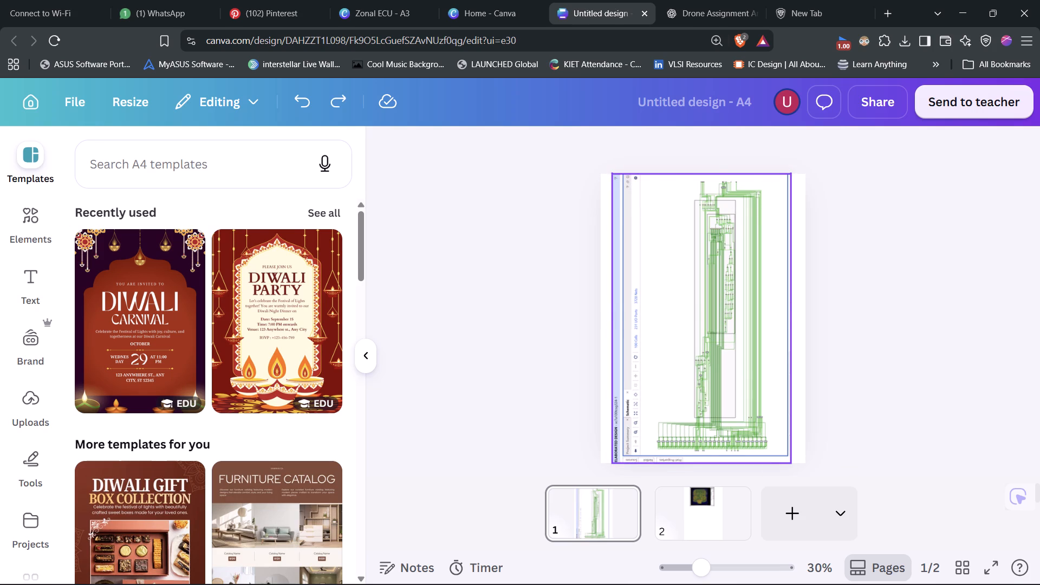
left_click(711, 445)
left_click_drag(704, 461, 704, 456)
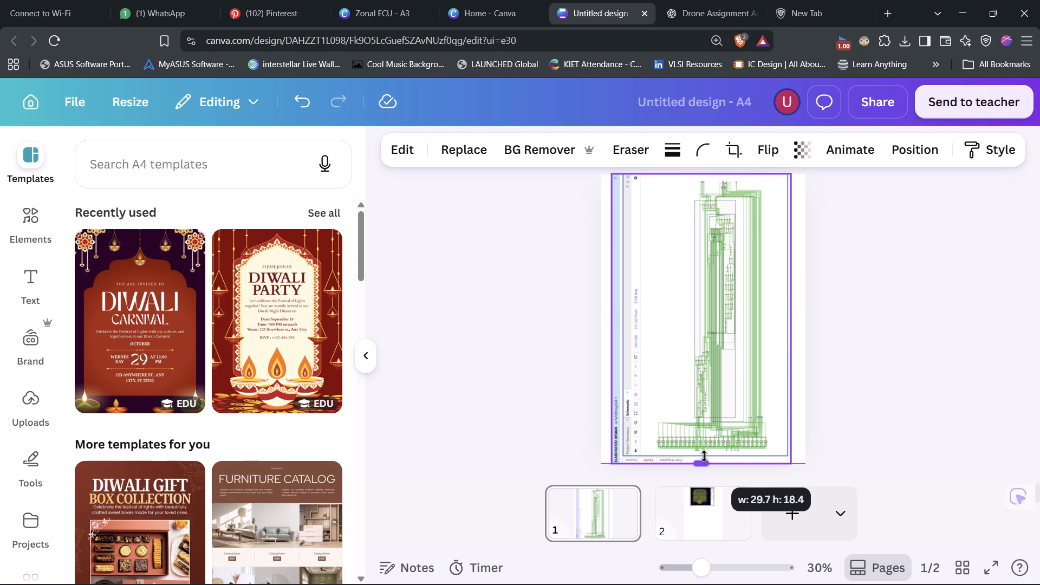
left_click_drag(704, 456, 704, 452)
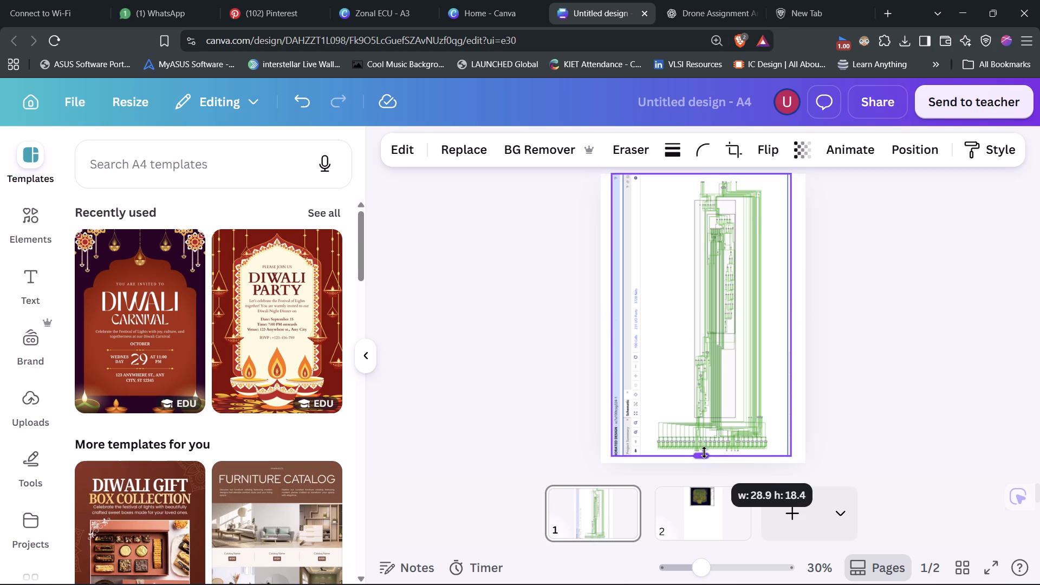
left_click_drag(704, 452, 704, 448)
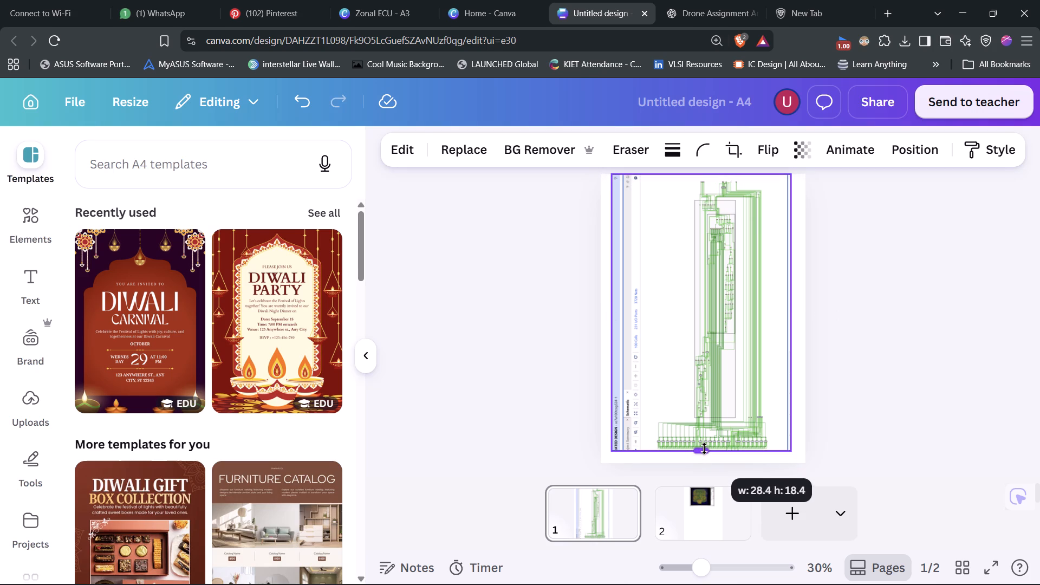
left_click_drag(704, 448, 704, 450)
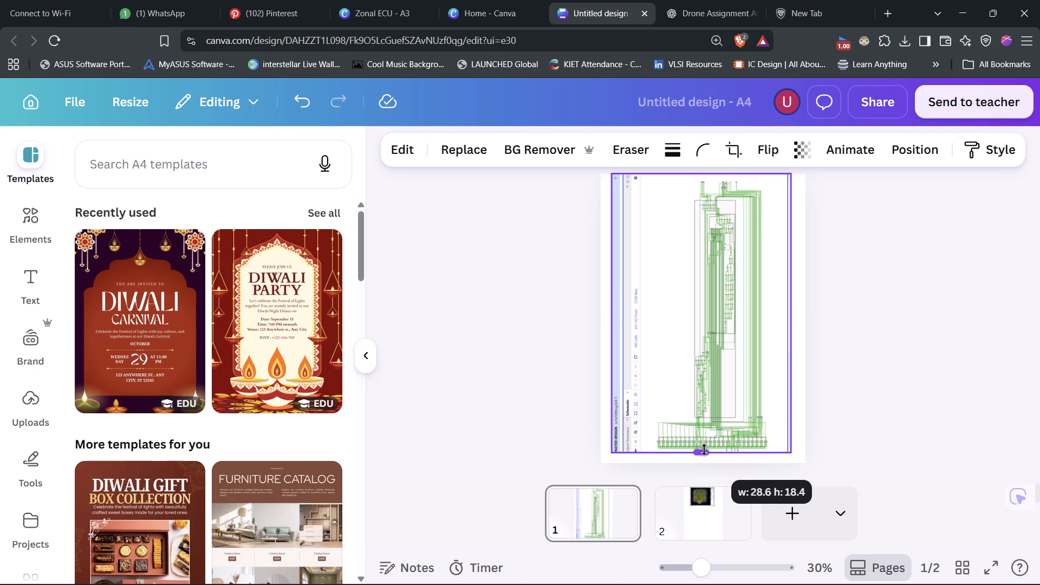
left_click_drag(704, 450, 706, 449)
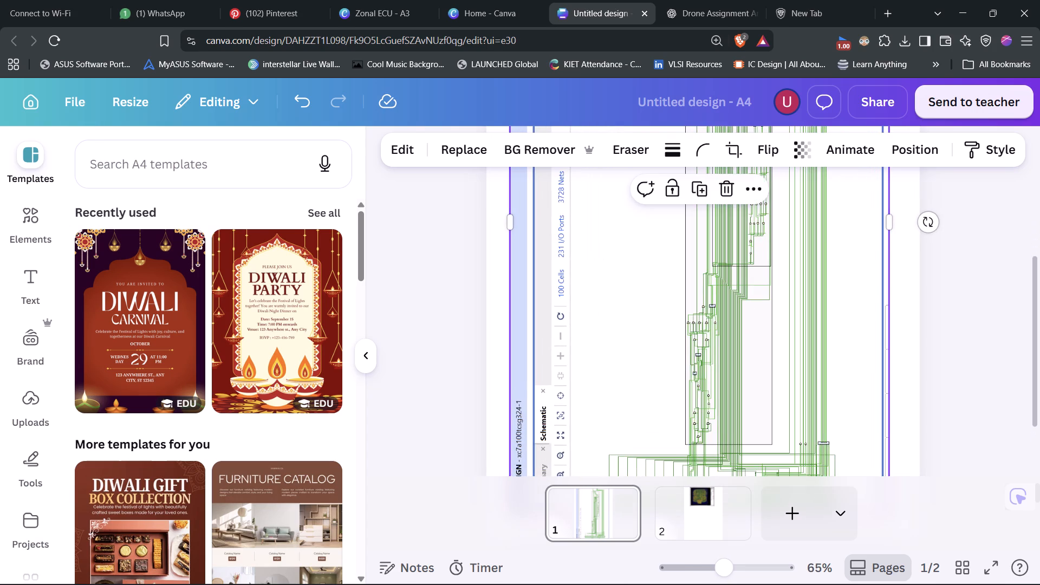
scroll(750, 393, "down", 4)
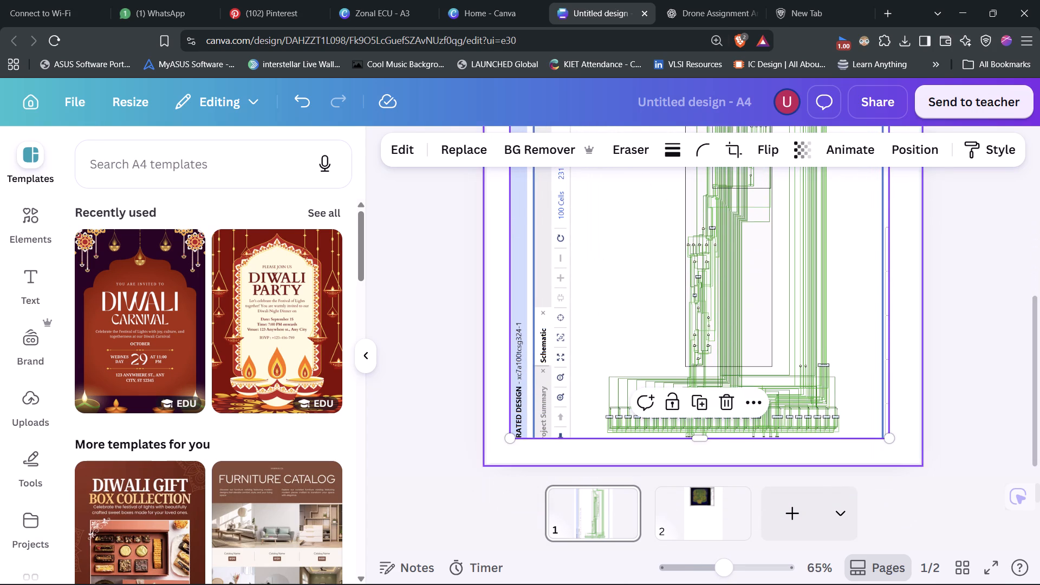
left_click(702, 440)
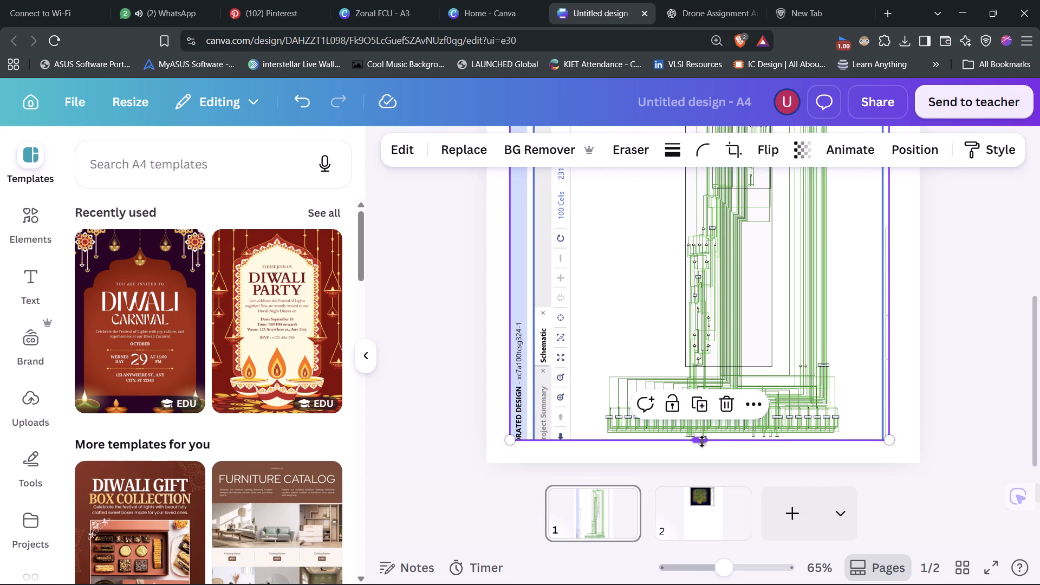
Crop the schematic image's top edge inward to just above the wiring, leaving its long side about 27.9 cm.
scroll(704, 295, "up", 9)
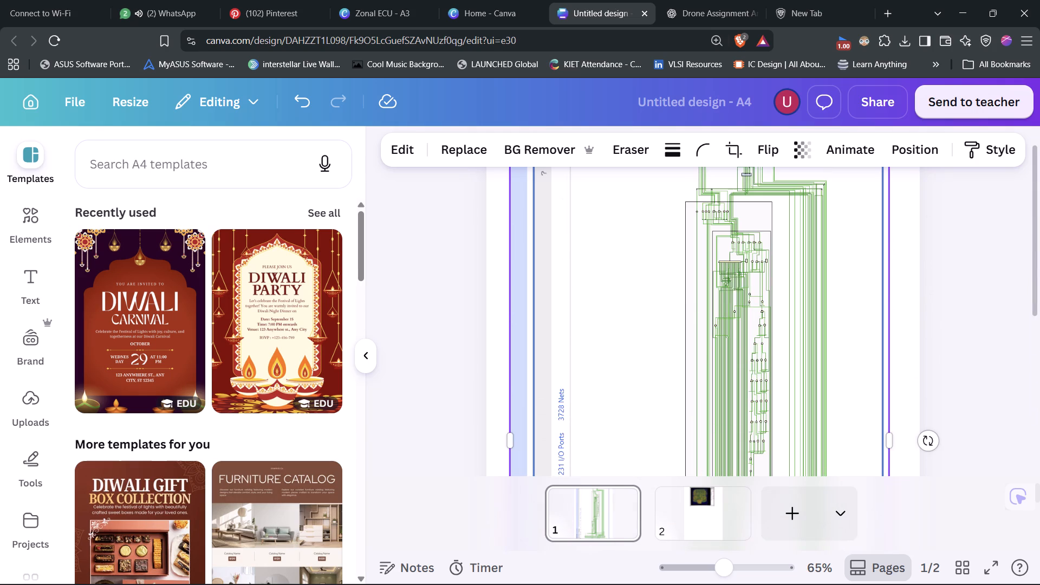
scroll(704, 295, "up", 1)
left_click_drag(703, 177, 703, 187)
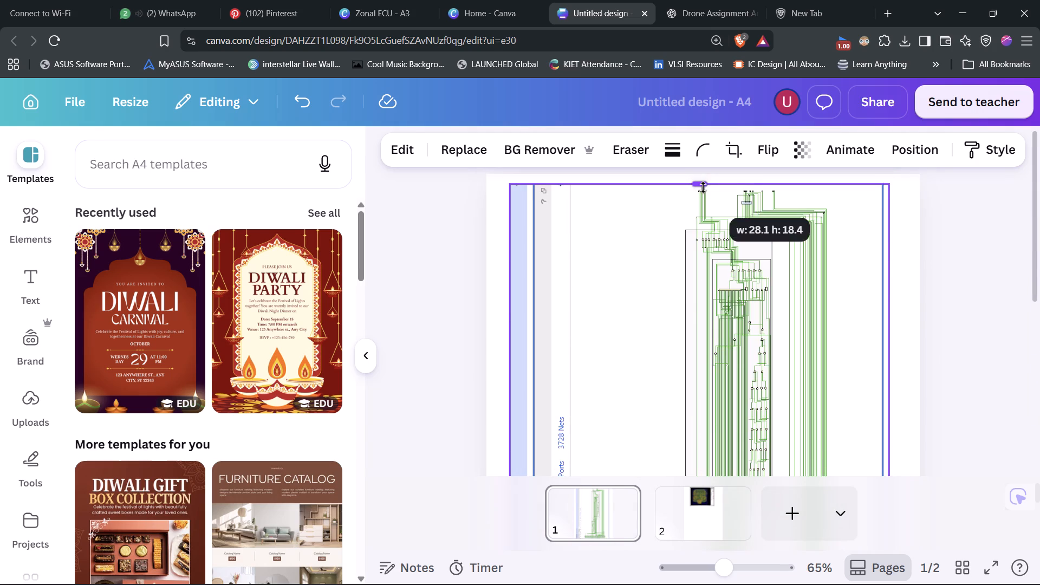
left_click(703, 187)
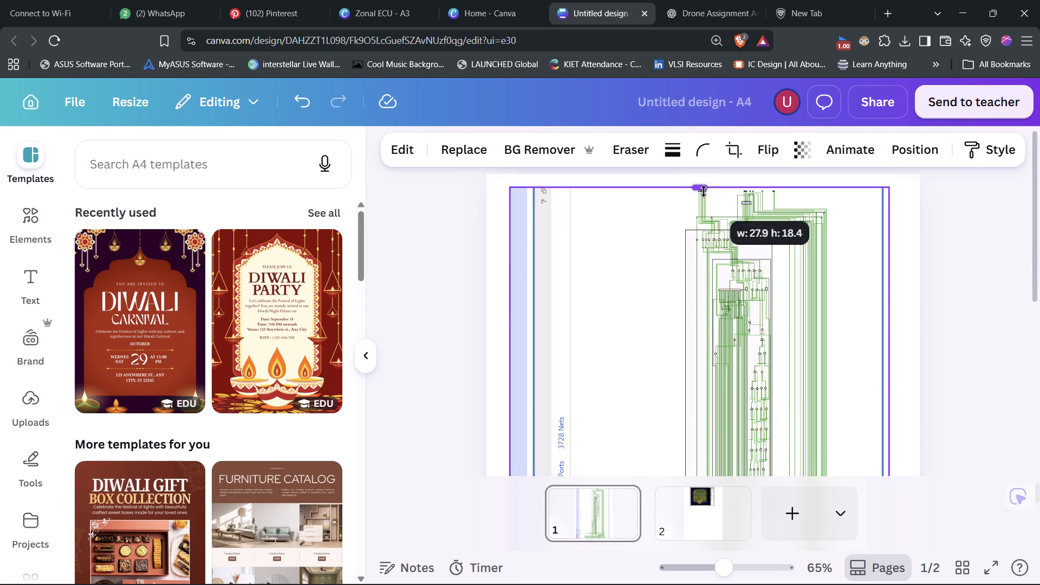
Enlarge the cropped schematic image proportionally from its corners to span the full page height, about 29.7 by 19.53 cm.
left_click_drag(890, 188, 906, 181)
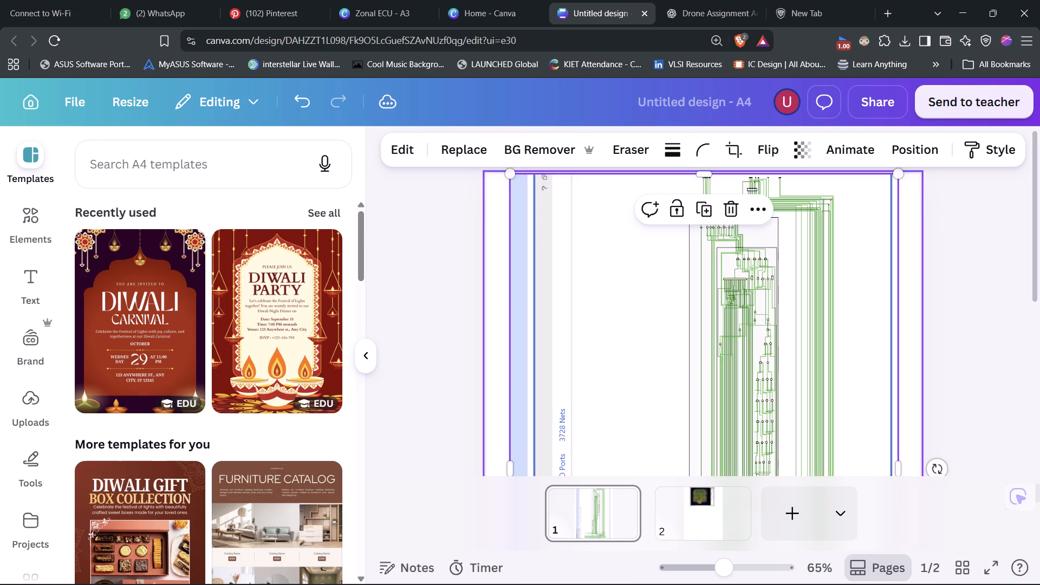
scroll(961, 309, "down", 5)
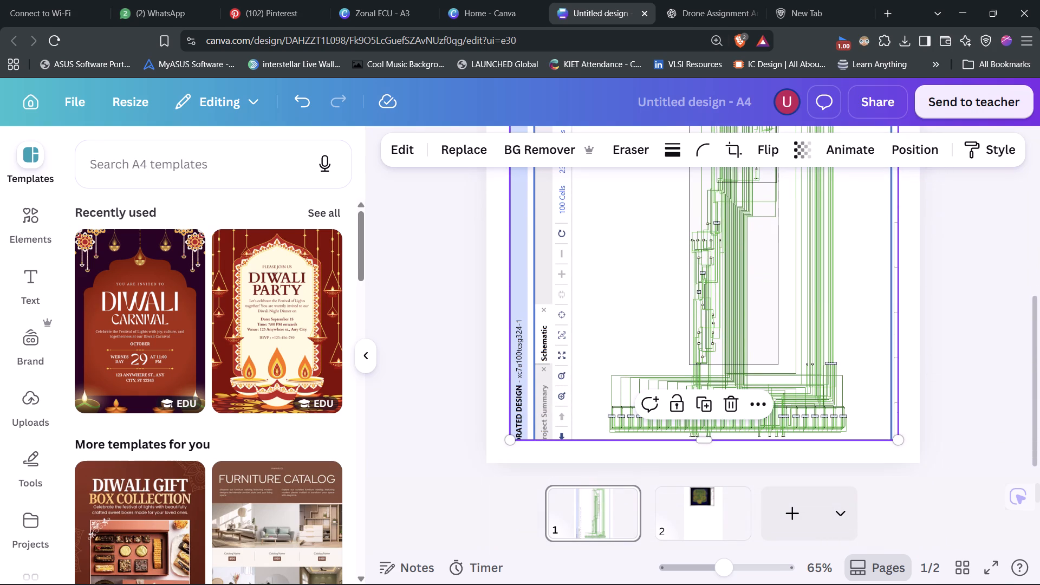
left_click_drag(899, 439, 907, 465)
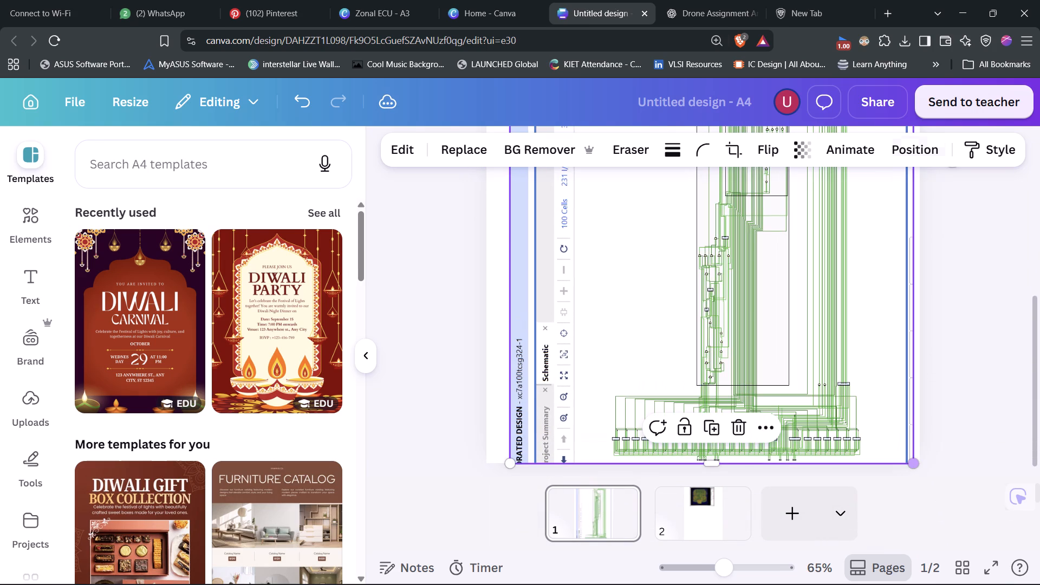
Align the schematic image to the horizontal centre of the page and deselect it.
left_click(919, 153)
left_click(316, 400)
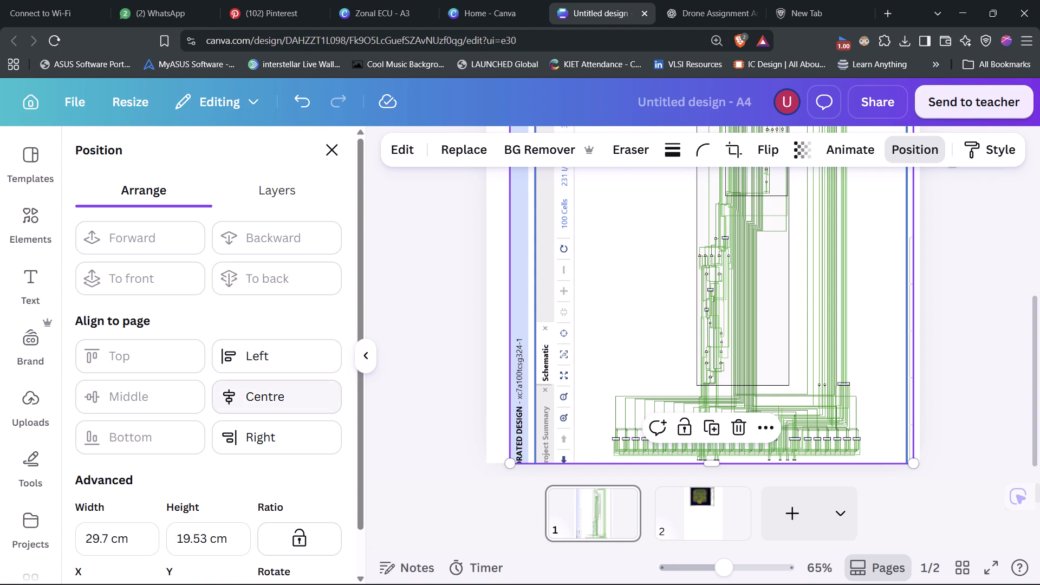
left_click(937, 321)
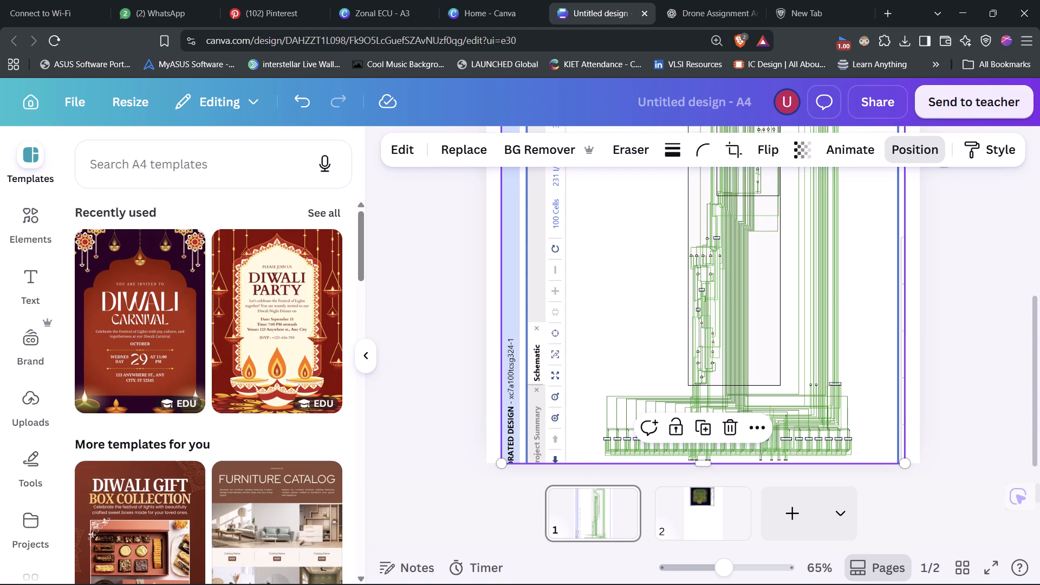
left_click(937, 321)
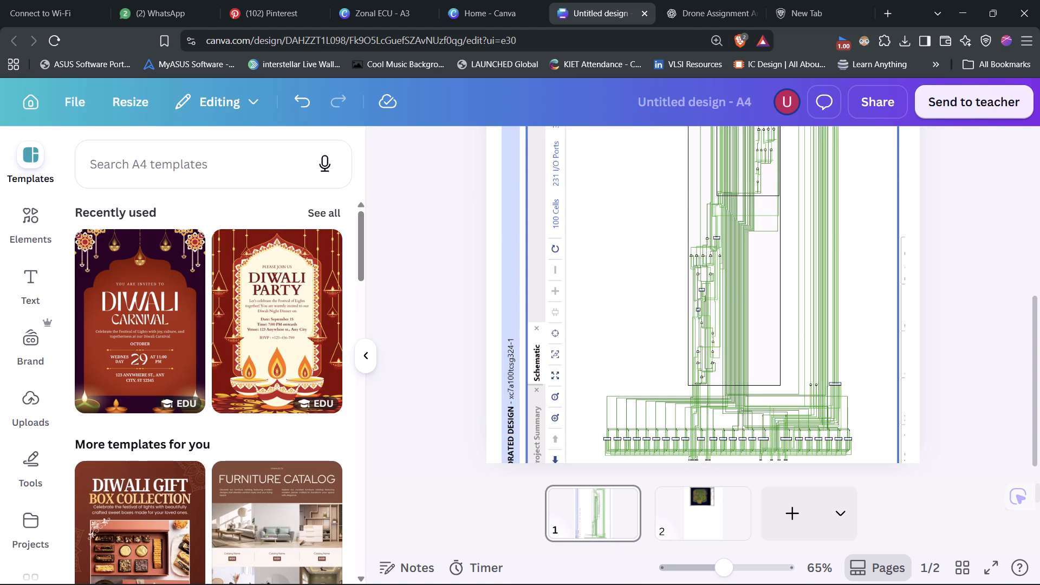
Crop the schematic image's right edge inward past the vertical blue border line.
scroll(937, 321, "up", 3)
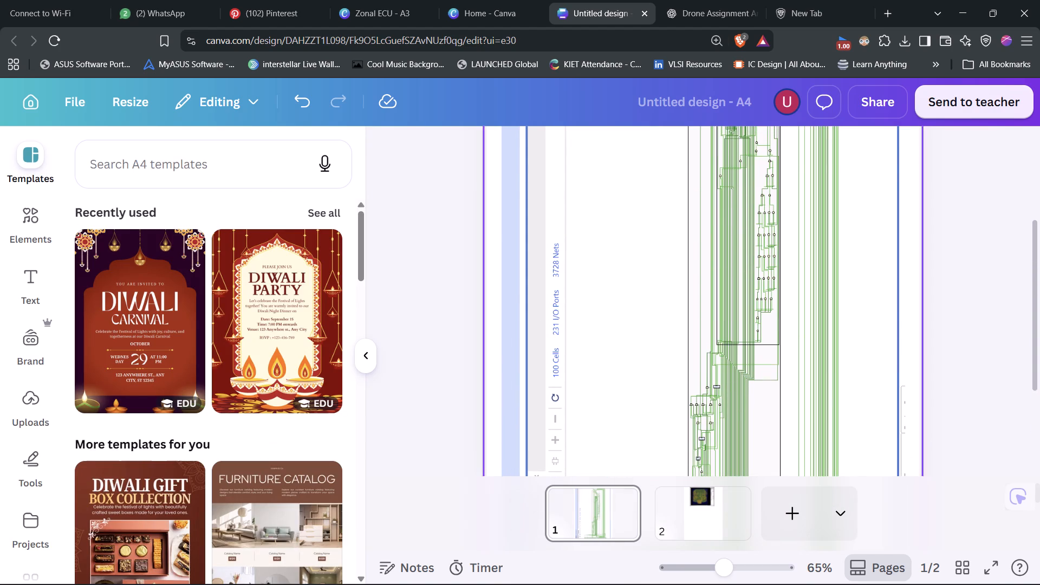
left_click(839, 318)
left_click_drag(905, 312, 884, 316)
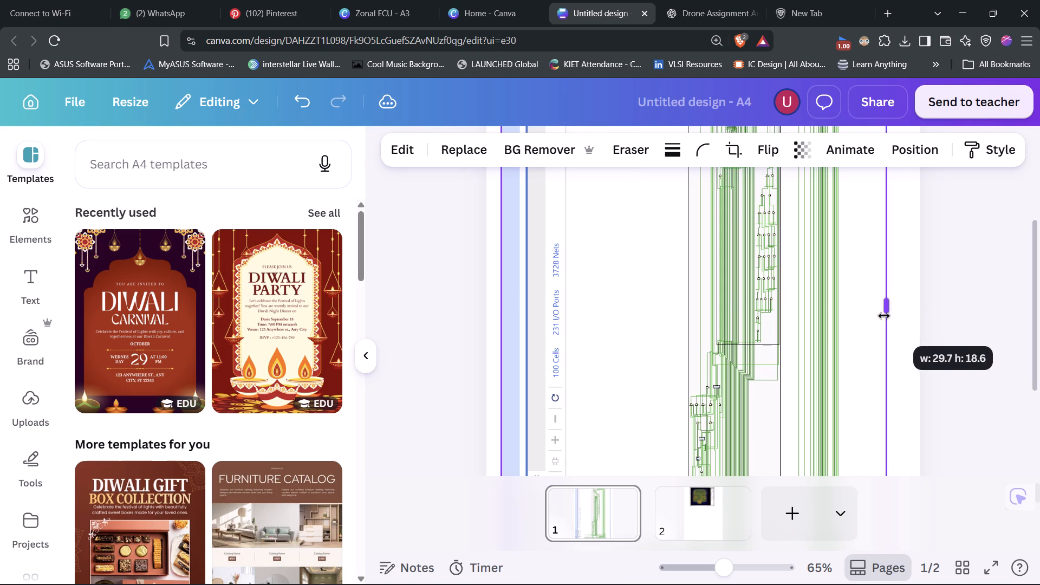
left_click_drag(884, 316, 875, 314)
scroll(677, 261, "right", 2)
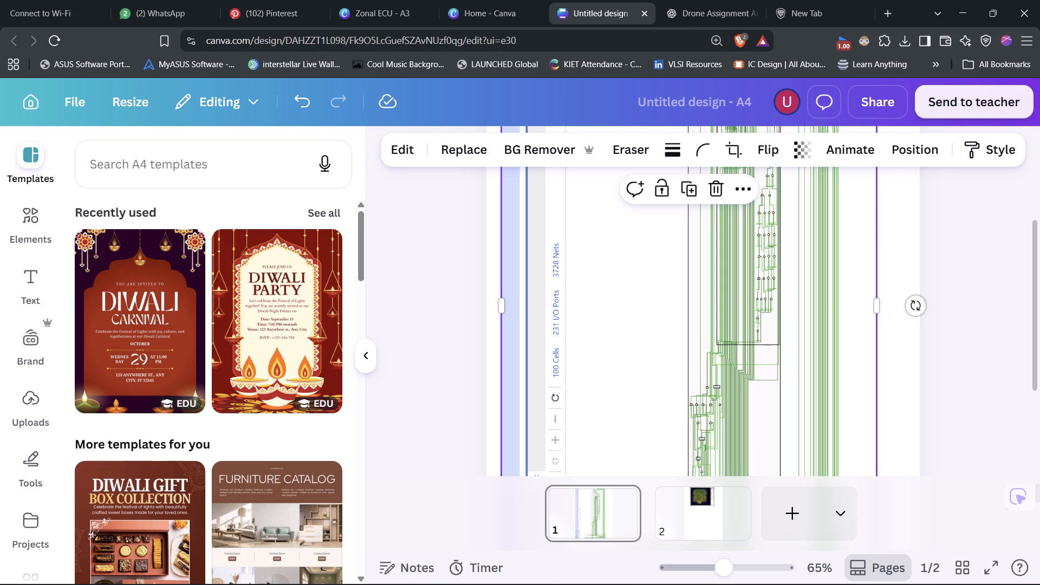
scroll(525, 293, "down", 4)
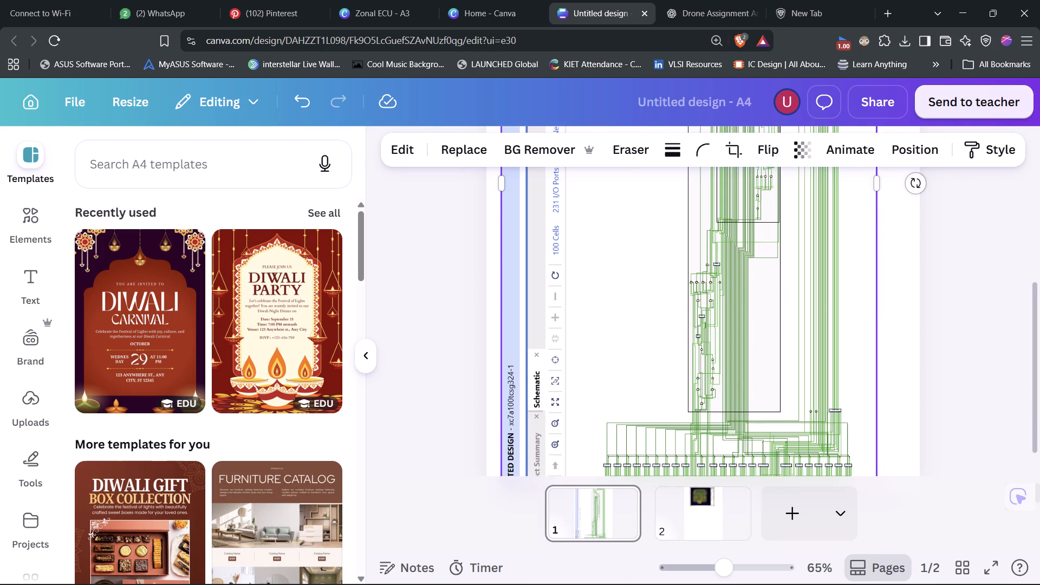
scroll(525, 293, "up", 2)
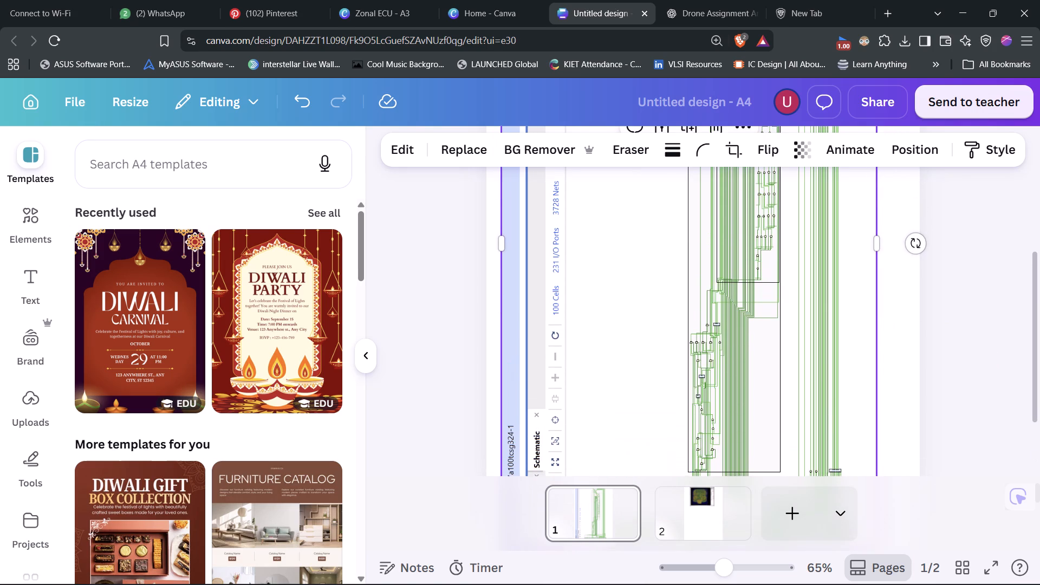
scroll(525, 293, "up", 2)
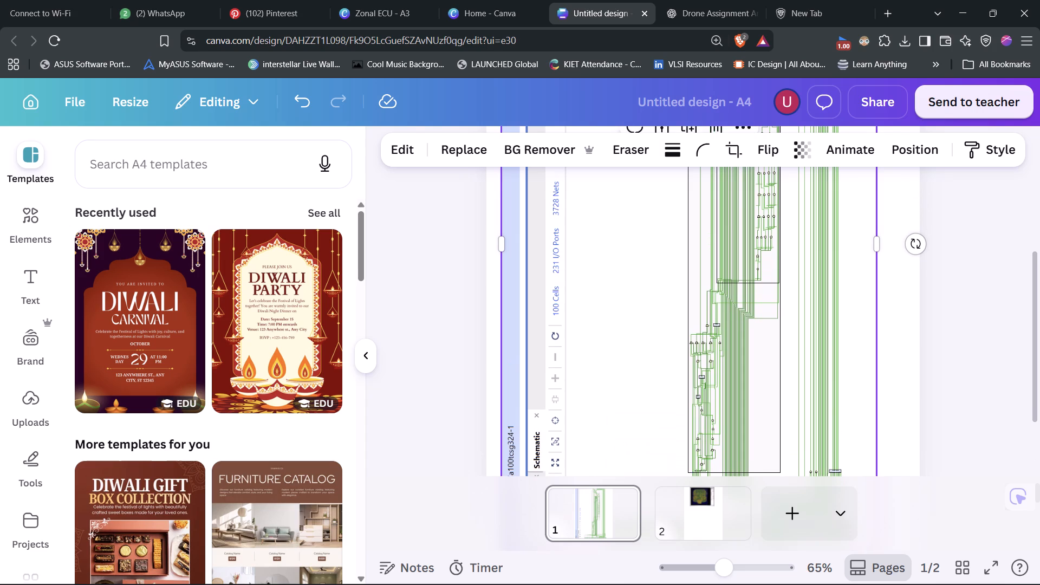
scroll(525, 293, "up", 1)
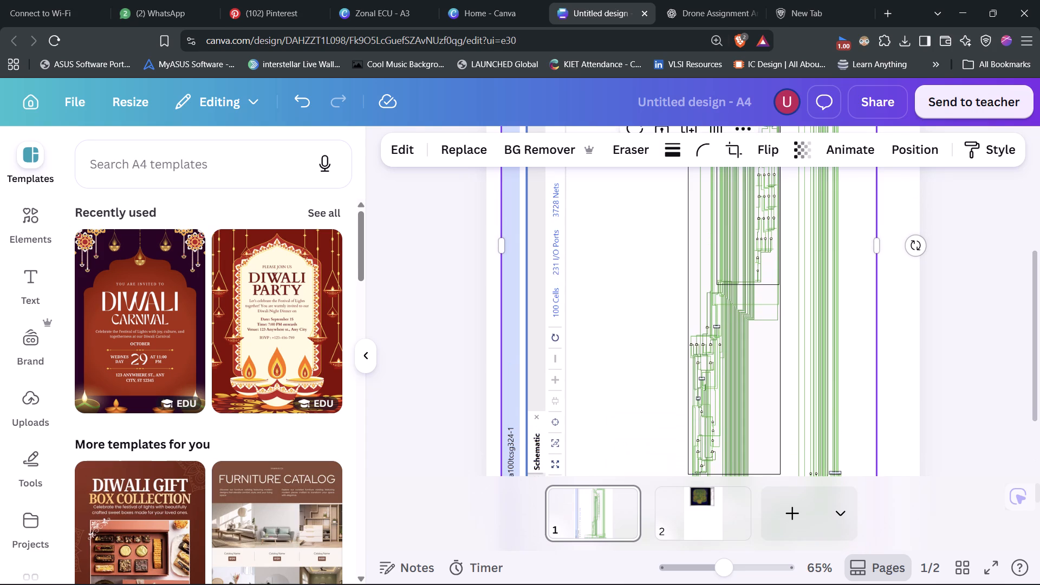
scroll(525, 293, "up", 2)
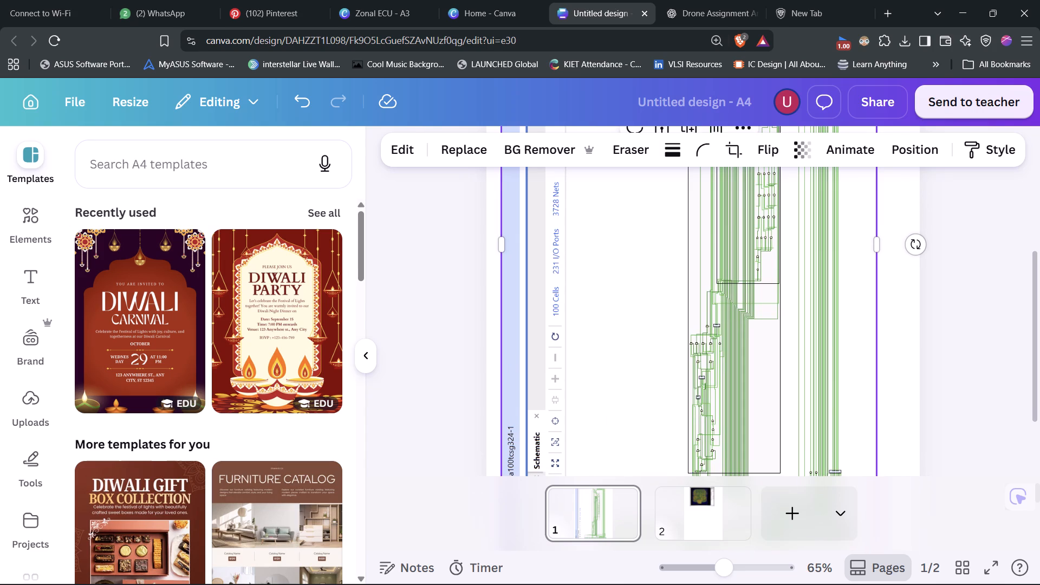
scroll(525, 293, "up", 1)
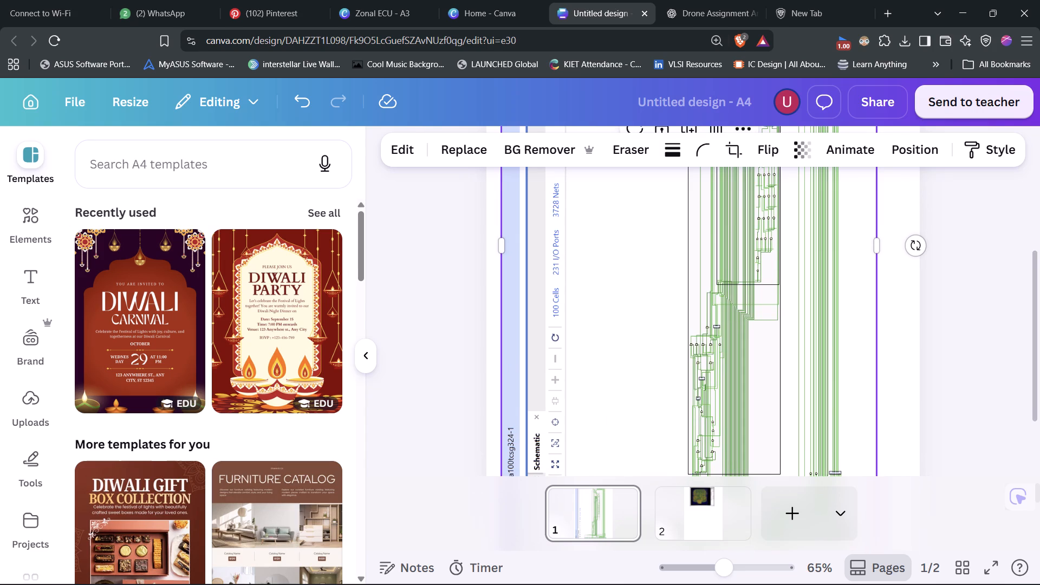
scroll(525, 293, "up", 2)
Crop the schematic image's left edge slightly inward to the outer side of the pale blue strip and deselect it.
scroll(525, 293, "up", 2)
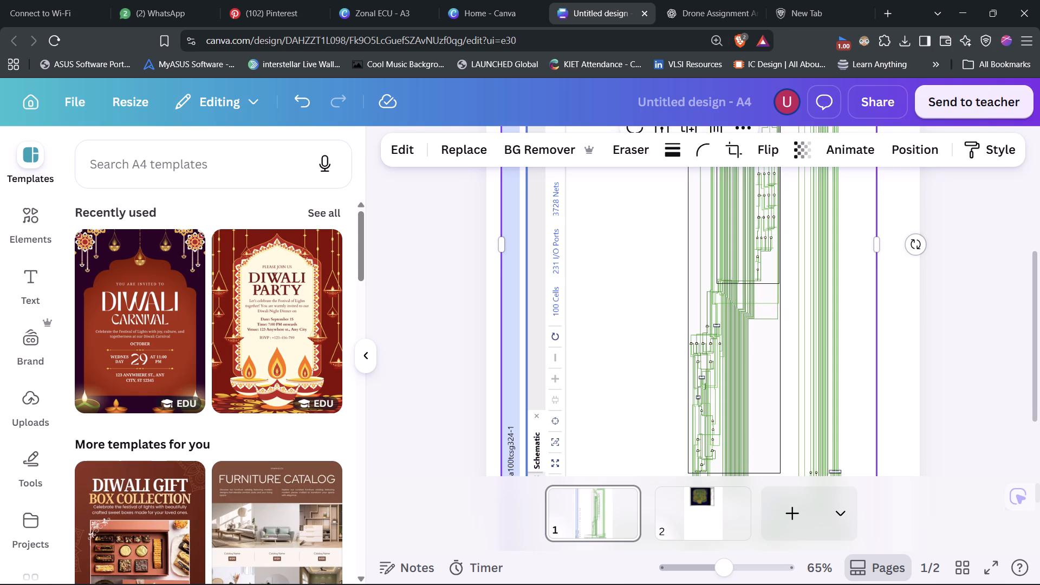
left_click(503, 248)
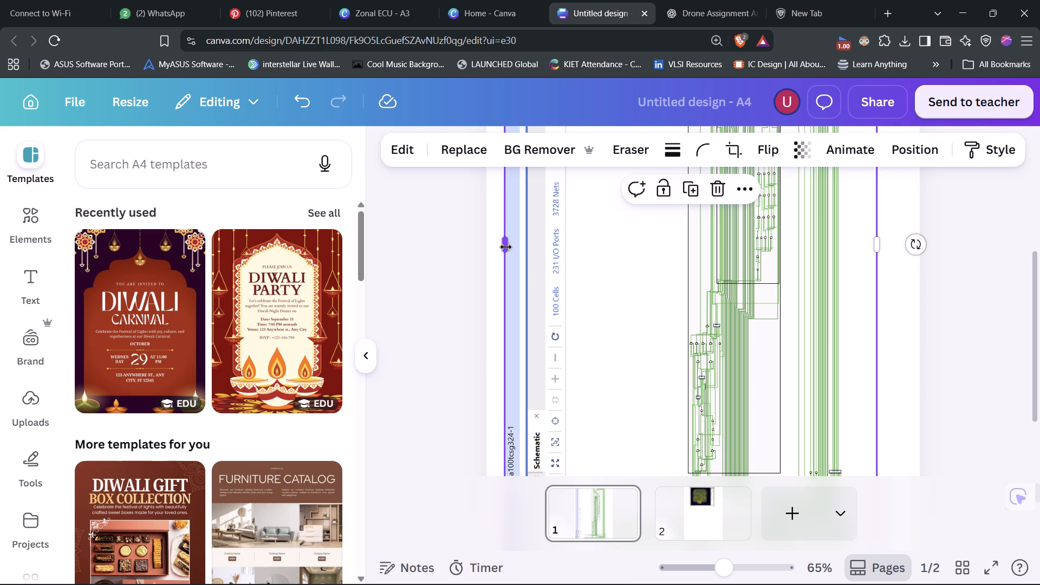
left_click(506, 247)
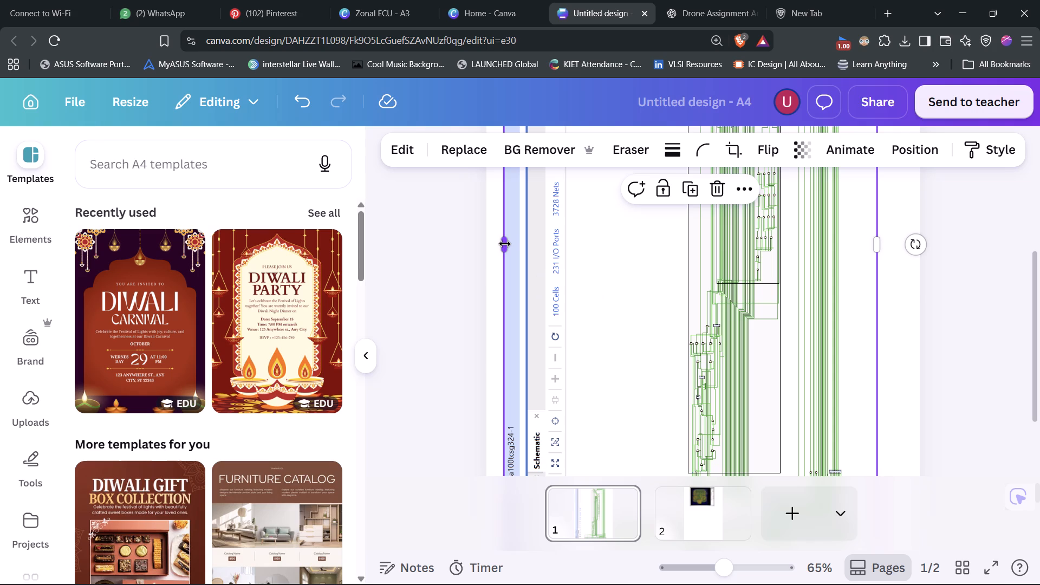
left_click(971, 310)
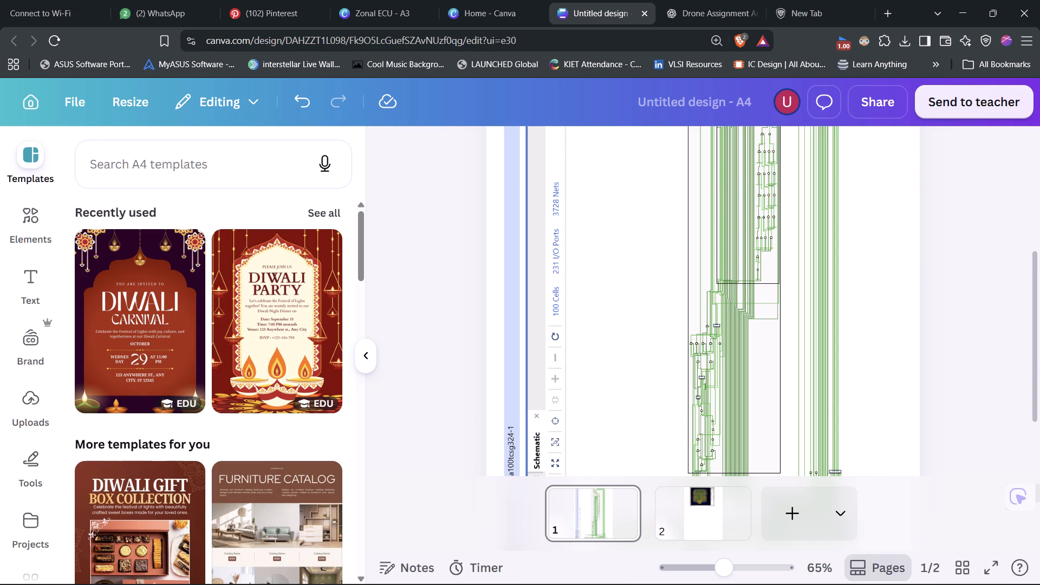
Crop the schematic image's left edge inward past the pale blue title strip, stopping just before the darker blue vertical line, and deselect it.
scroll(971, 310, "down", 8)
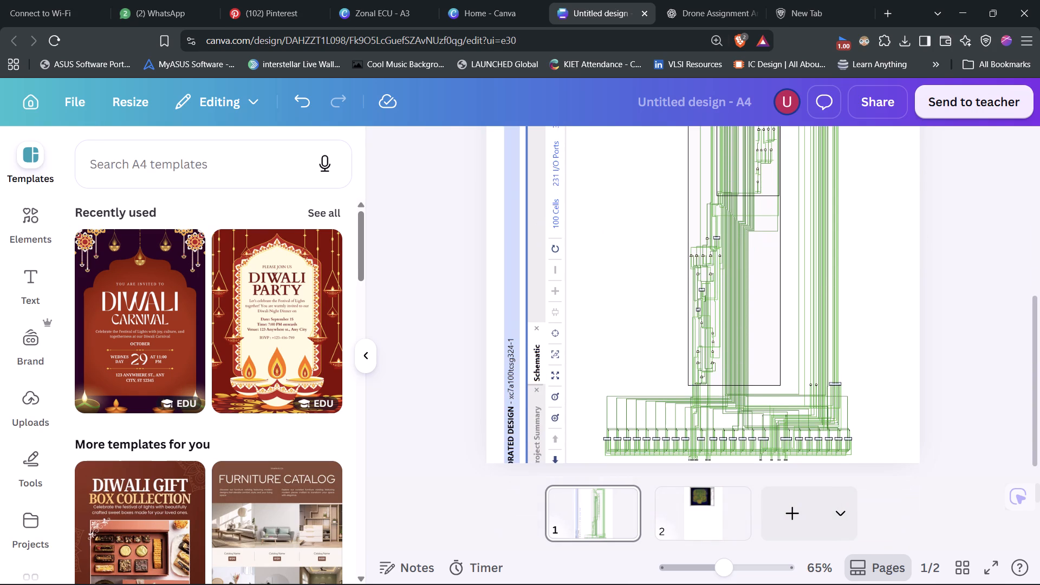
scroll(789, 403, "down", 1)
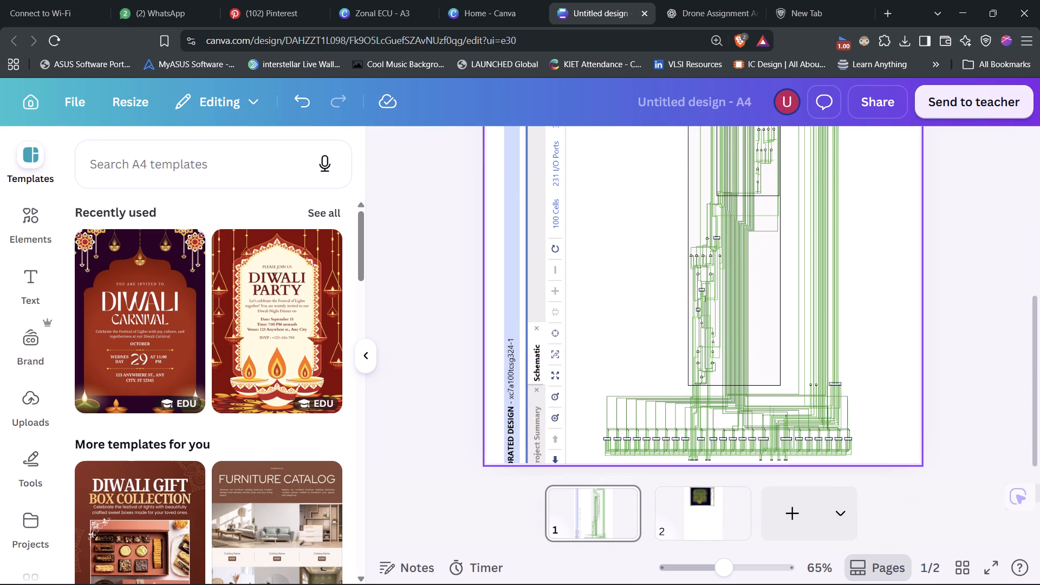
left_click(524, 280)
scroll(521, 230, "up", 2)
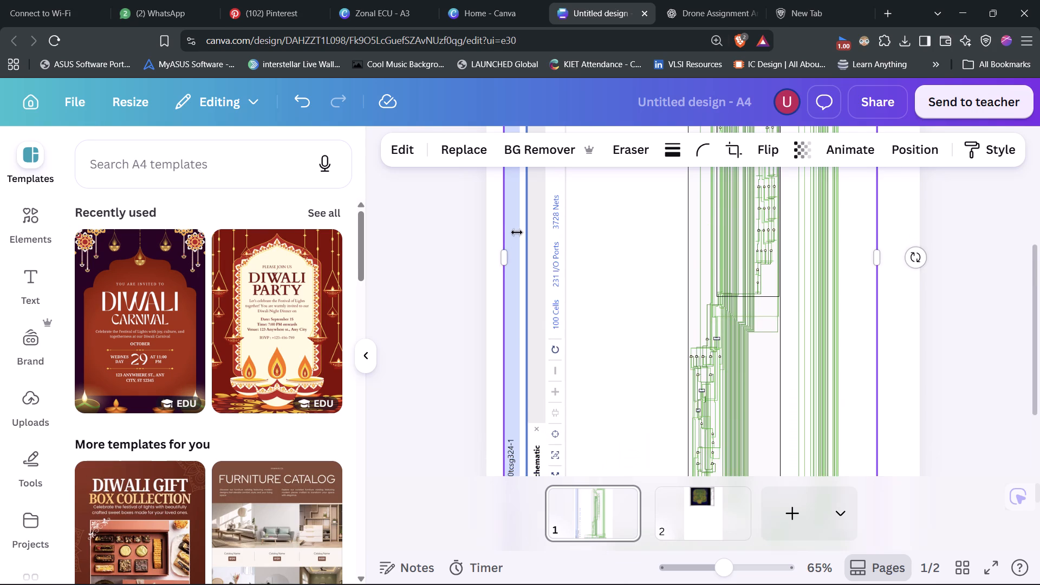
left_click_drag(505, 255, 520, 257)
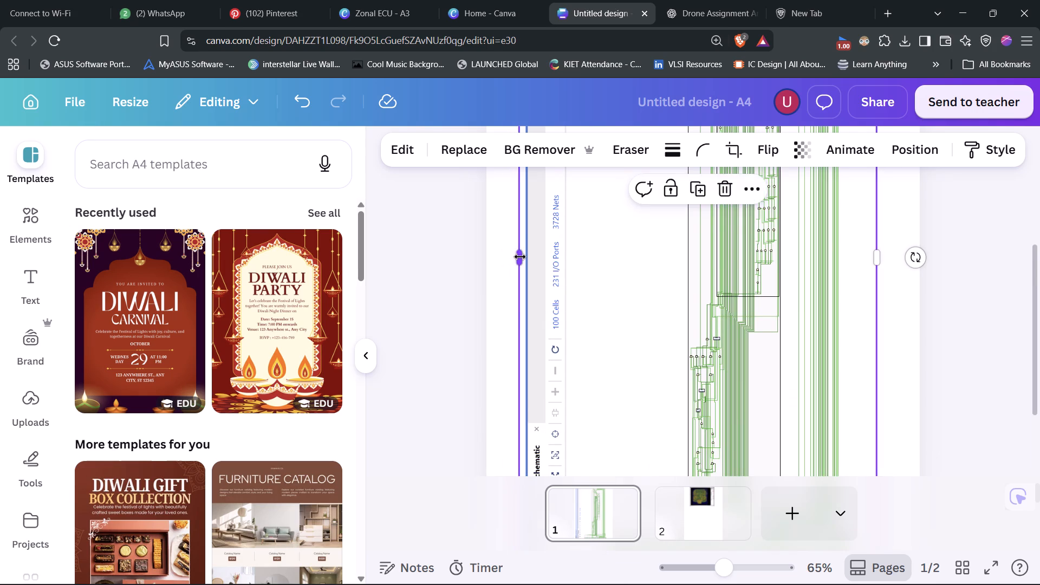
scroll(520, 257, "down", 3)
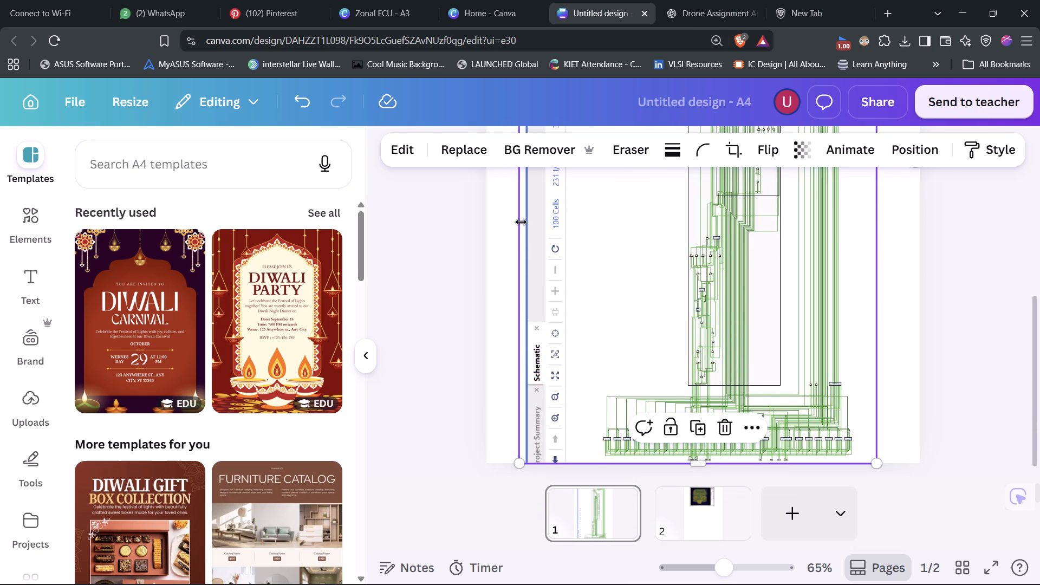
scroll(516, 246, "up", 1)
left_click_drag(523, 193, 516, 191)
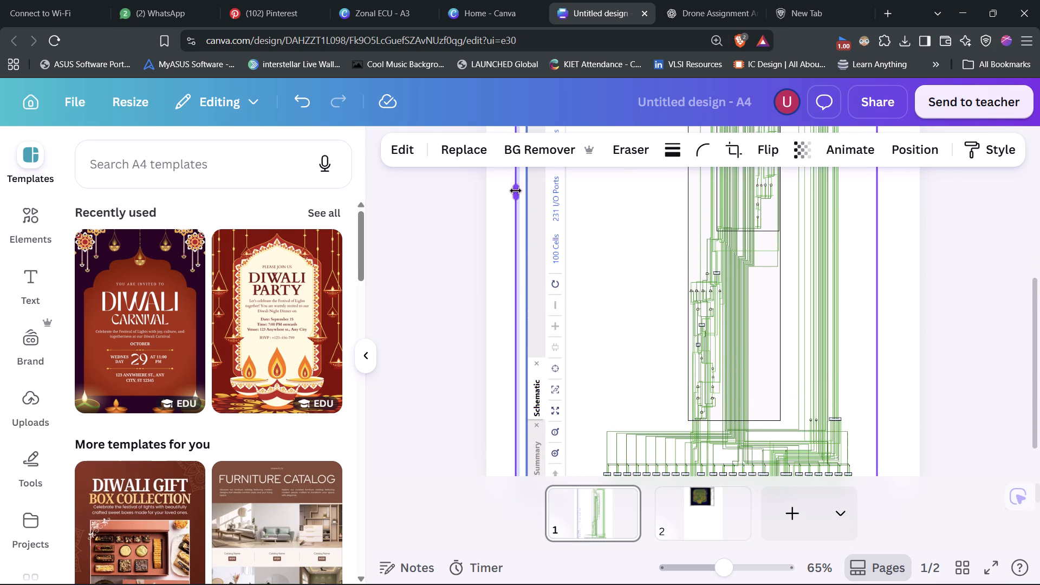
left_click_drag(516, 191, 513, 190)
scroll(513, 190, "down", 2)
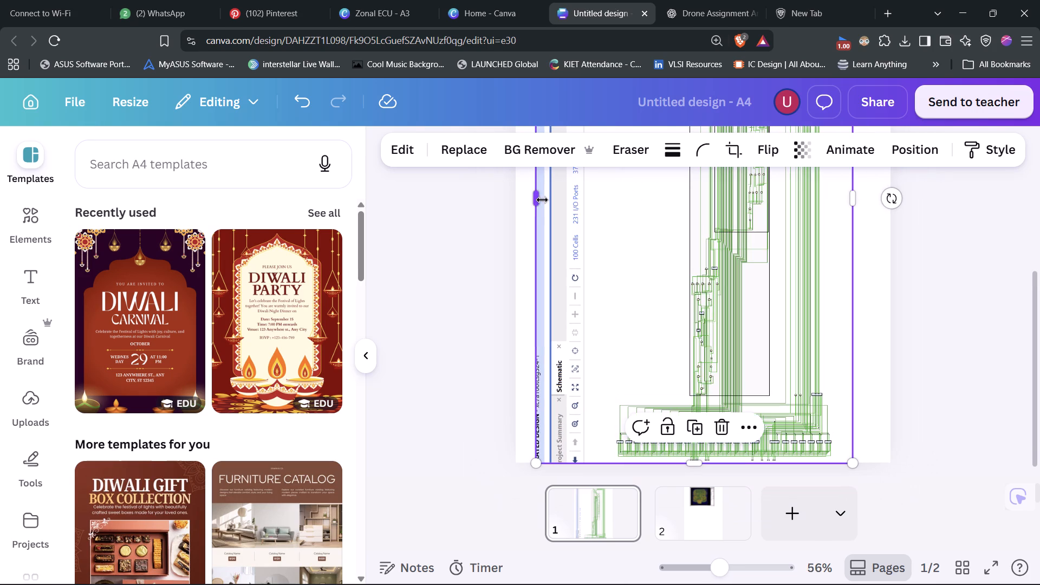
left_click_drag(542, 200, 538, 199)
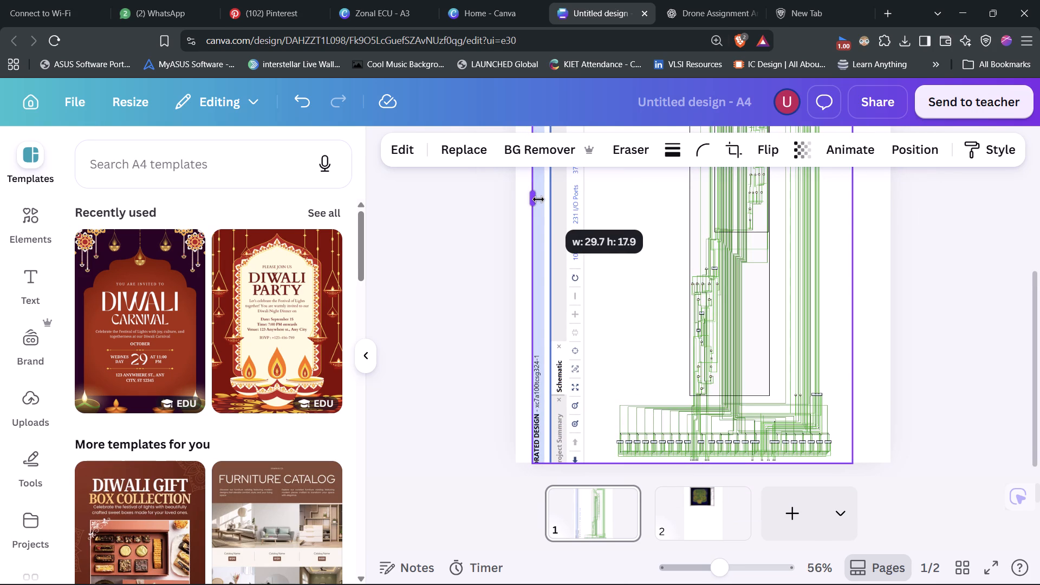
left_click_drag(538, 199, 551, 200)
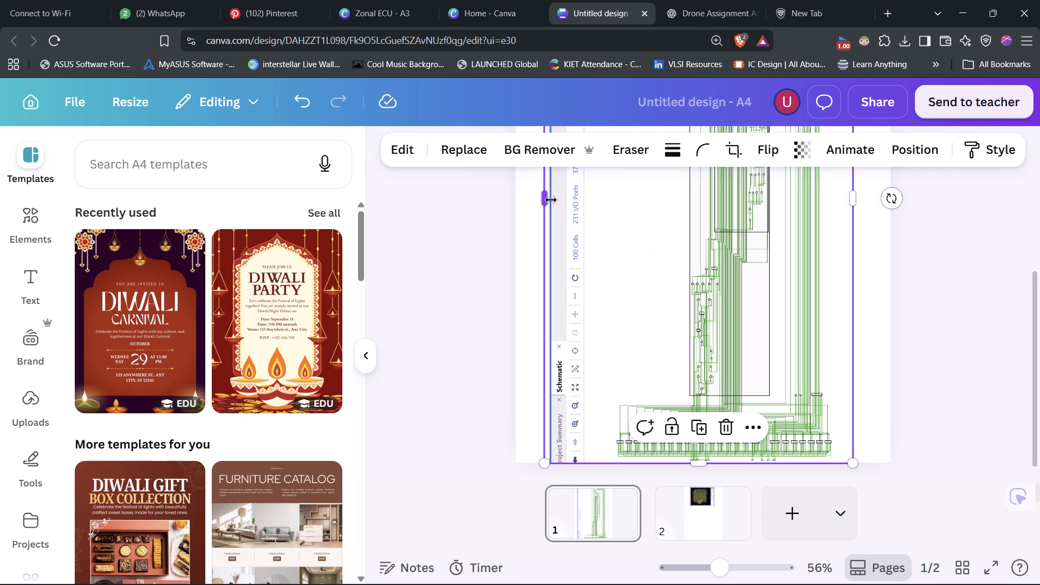
scroll(666, 267, "up", 3)
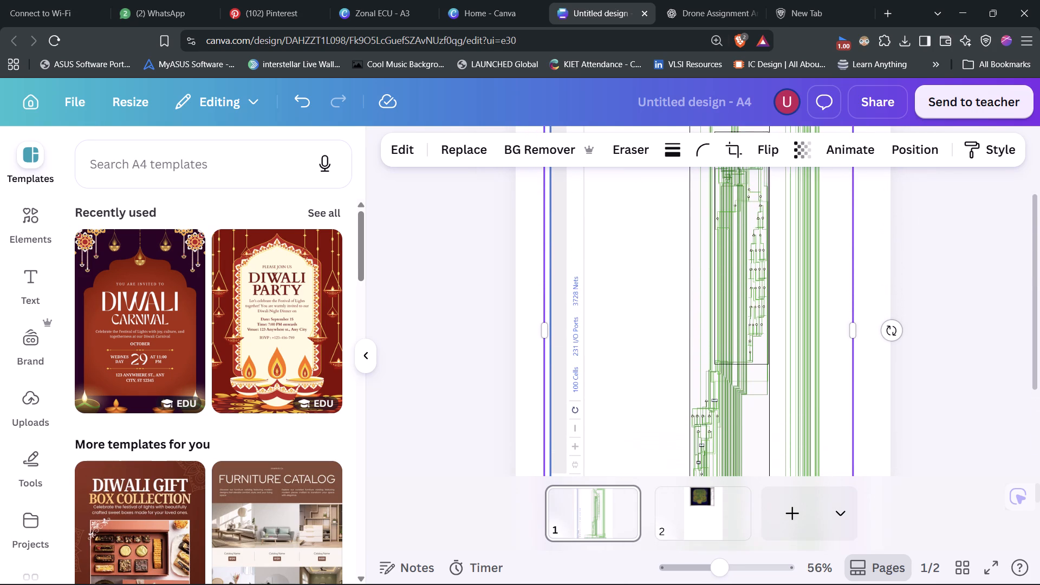
left_click(942, 262)
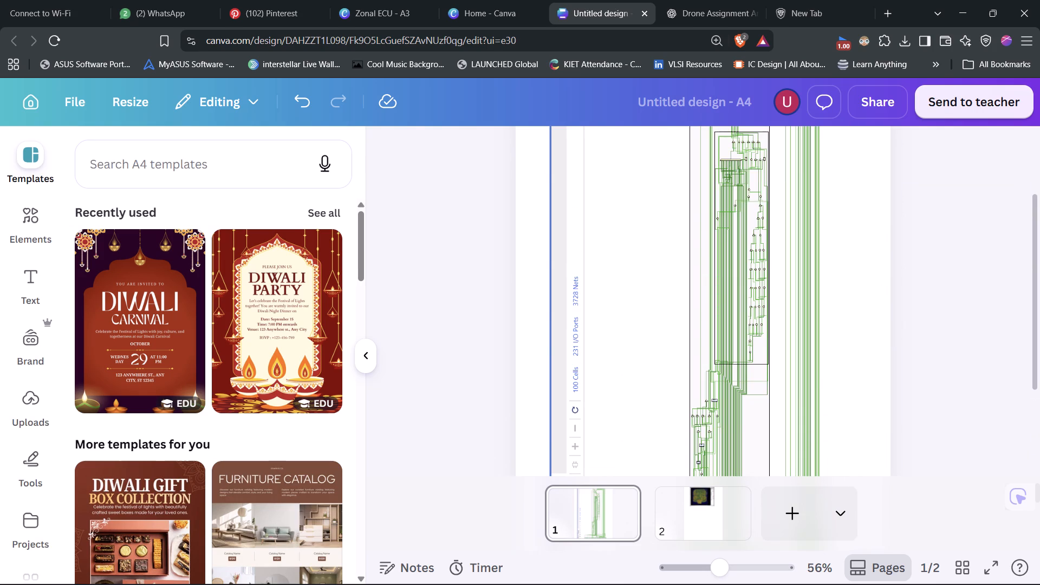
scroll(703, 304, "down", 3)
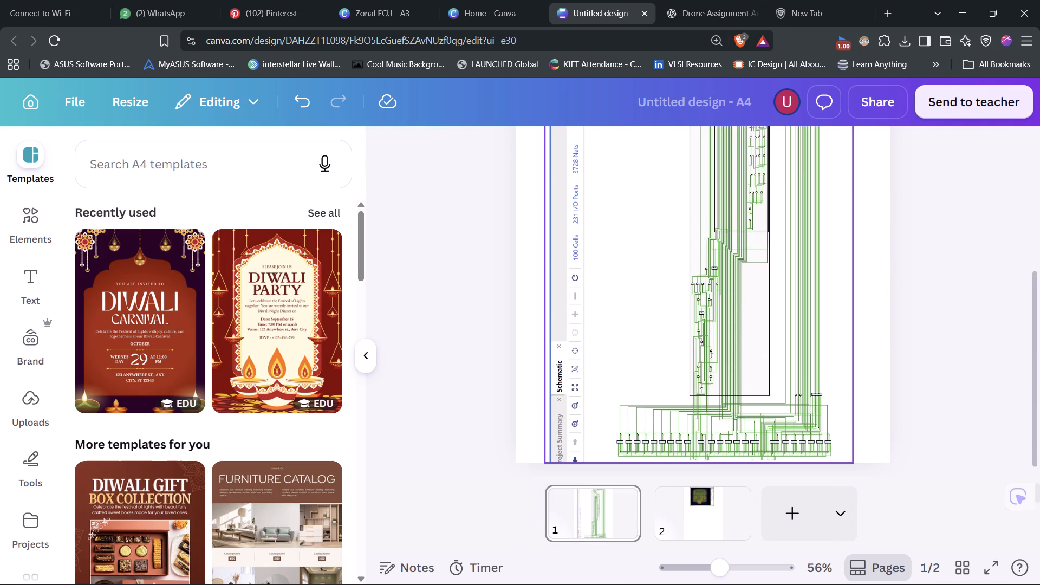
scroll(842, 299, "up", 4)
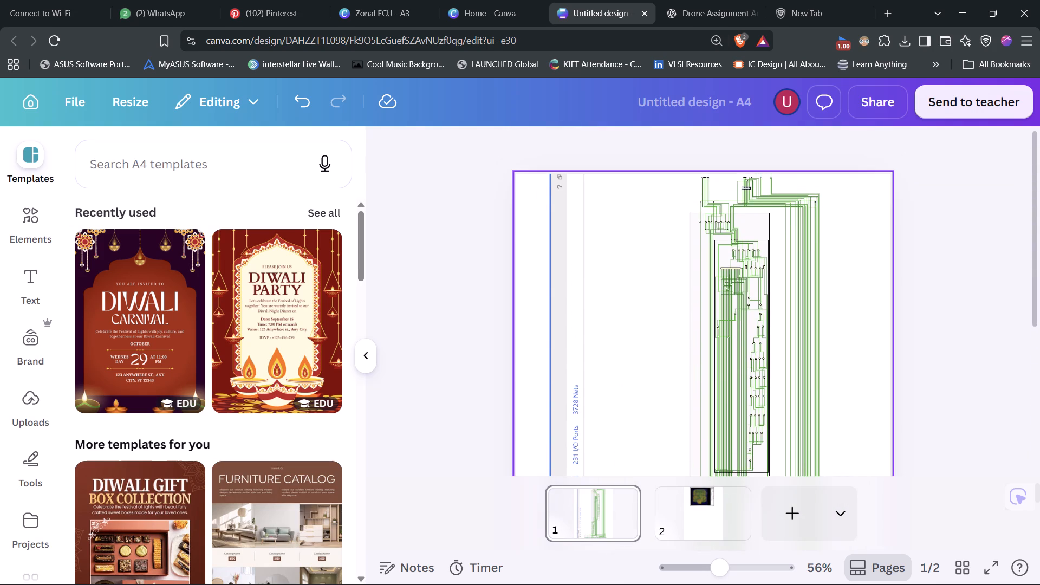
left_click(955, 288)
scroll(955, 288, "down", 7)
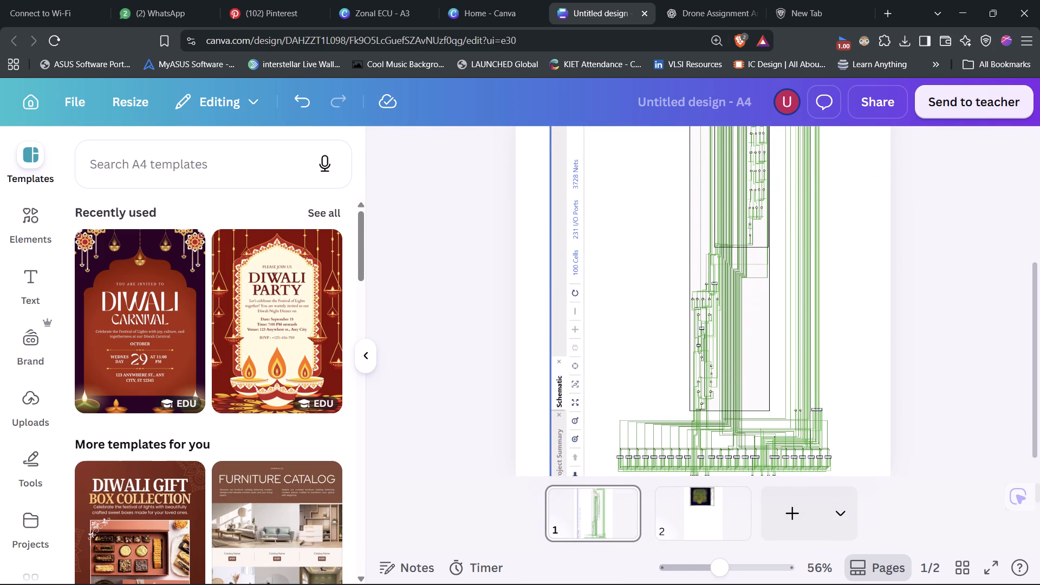
Move the chip layout screenshot on page 2 down from the top edge towards the middle of the page.
left_click(719, 514)
scroll(643, 298, "up", 1)
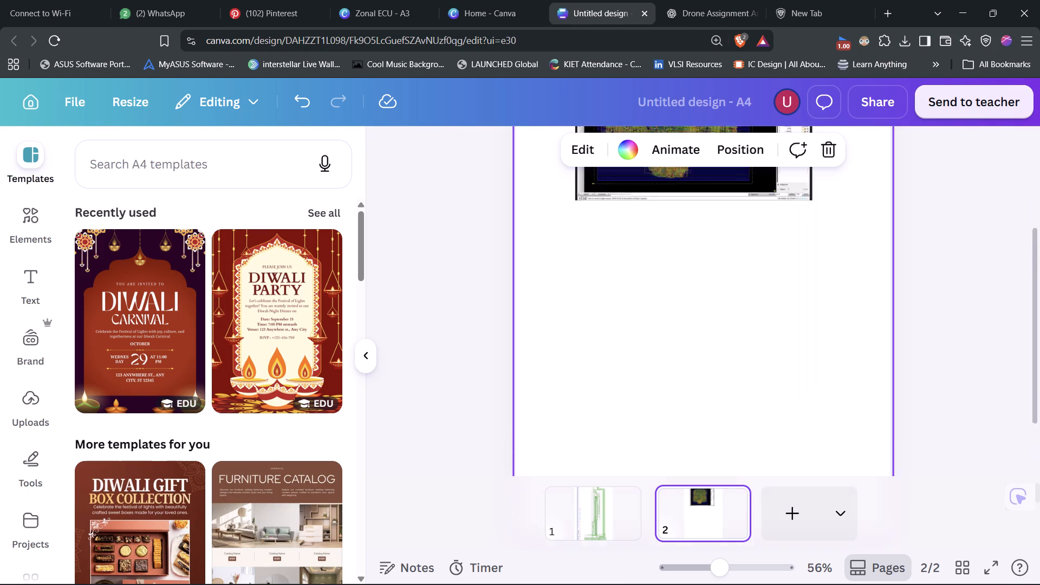
scroll(643, 298, "up", 1)
left_click(675, 252)
left_click_drag(675, 252, 652, 411)
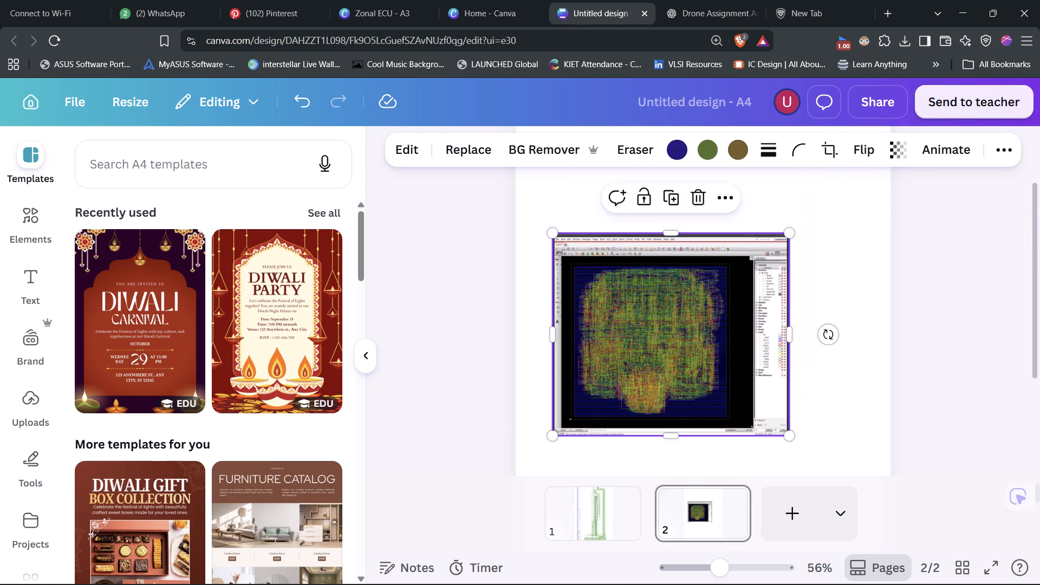
Rotate the chip layout image a quarter turn counterclockwise so its edges run parallel to the page.
scroll(652, 411, "right", 1)
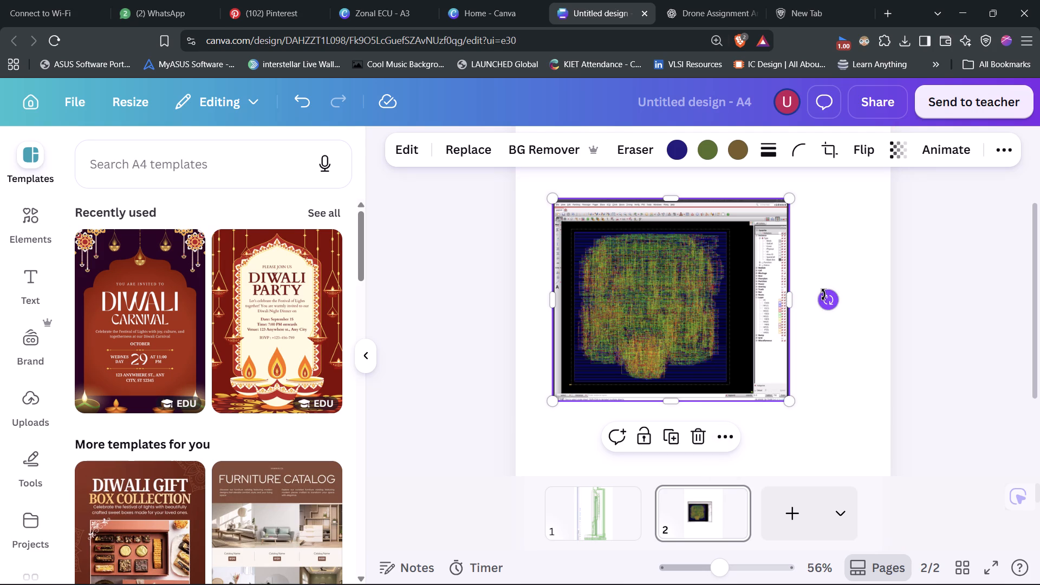
left_click_drag(823, 295, 668, 177)
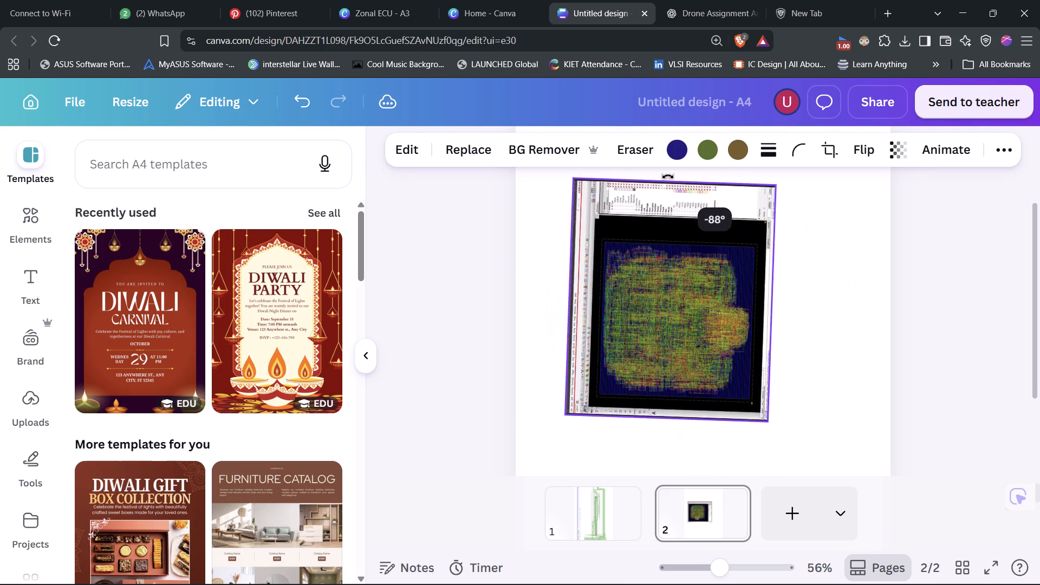
left_click_drag(668, 177, 665, 175)
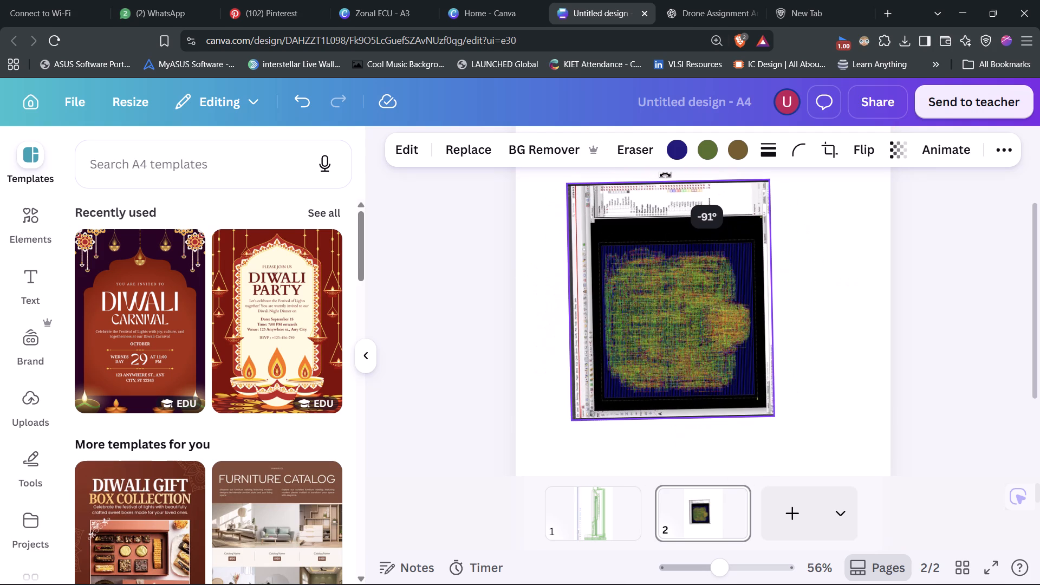
left_click_drag(665, 175, 667, 175)
Enlarge the rotated chip layout image proportionally from its corners to span the full page width, about 24.56 by 21 cm.
scroll(759, 305, "up", 1)
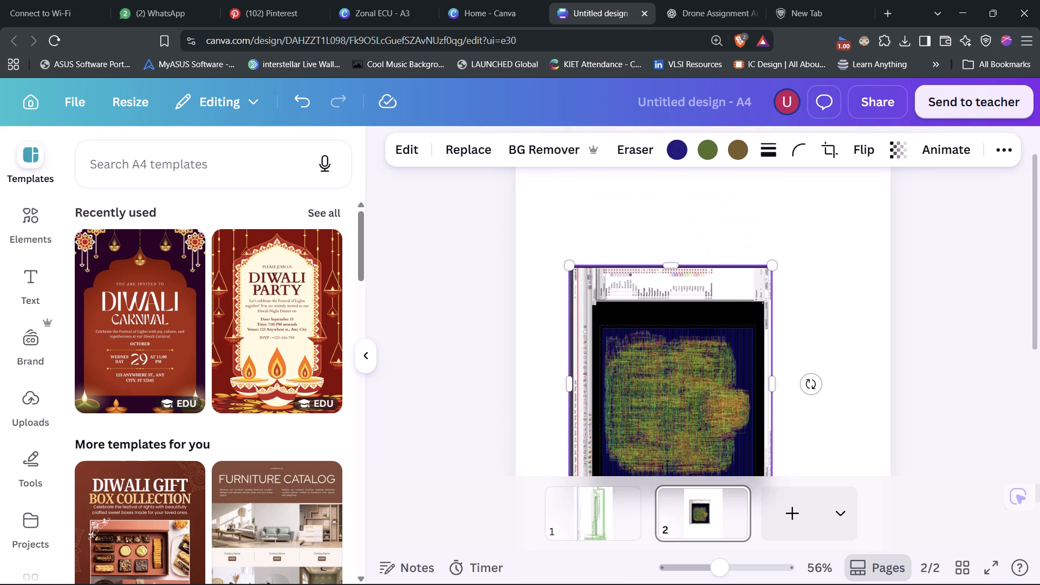
left_click_drag(772, 270, 849, 150)
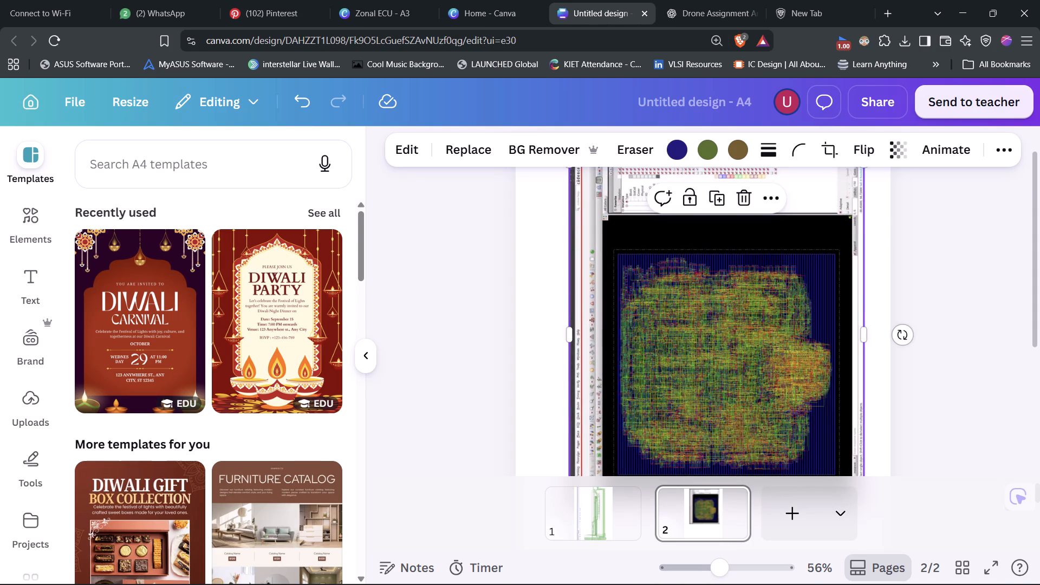
scroll(774, 320, "down", 3)
left_click_drag(570, 357, 529, 431)
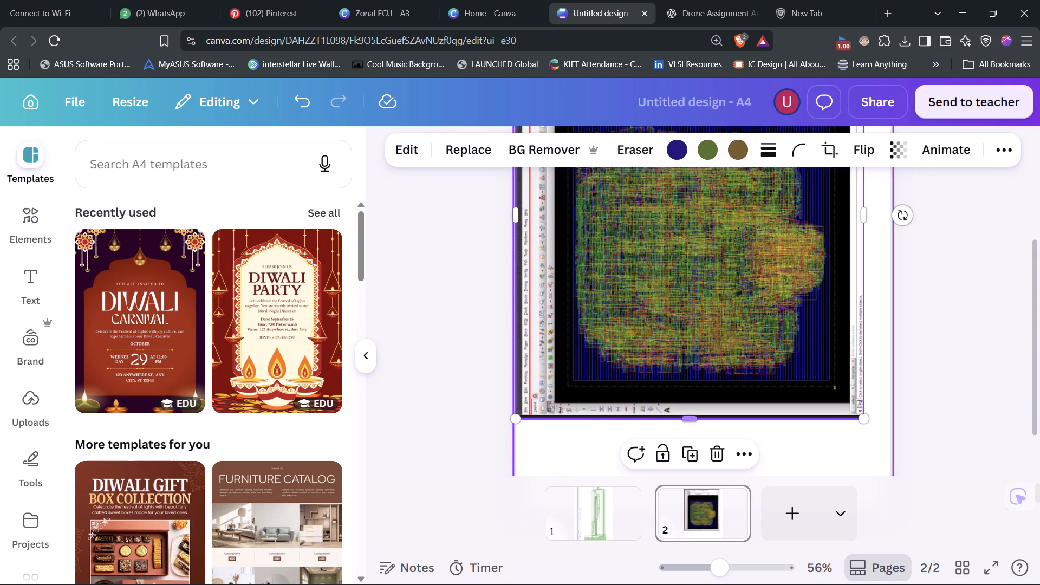
scroll(619, 443, "down", 3)
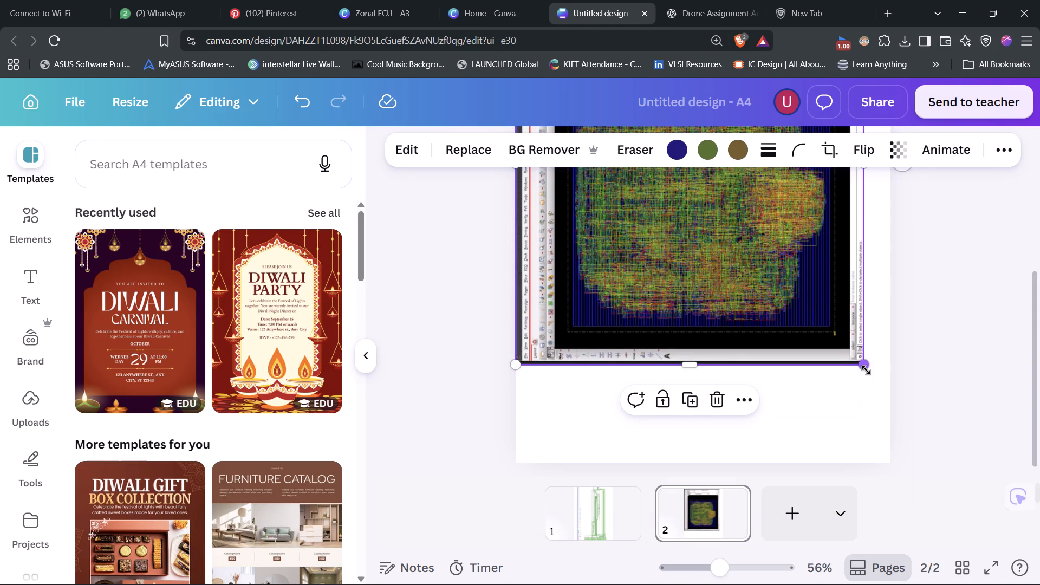
left_click_drag(866, 370, 889, 406)
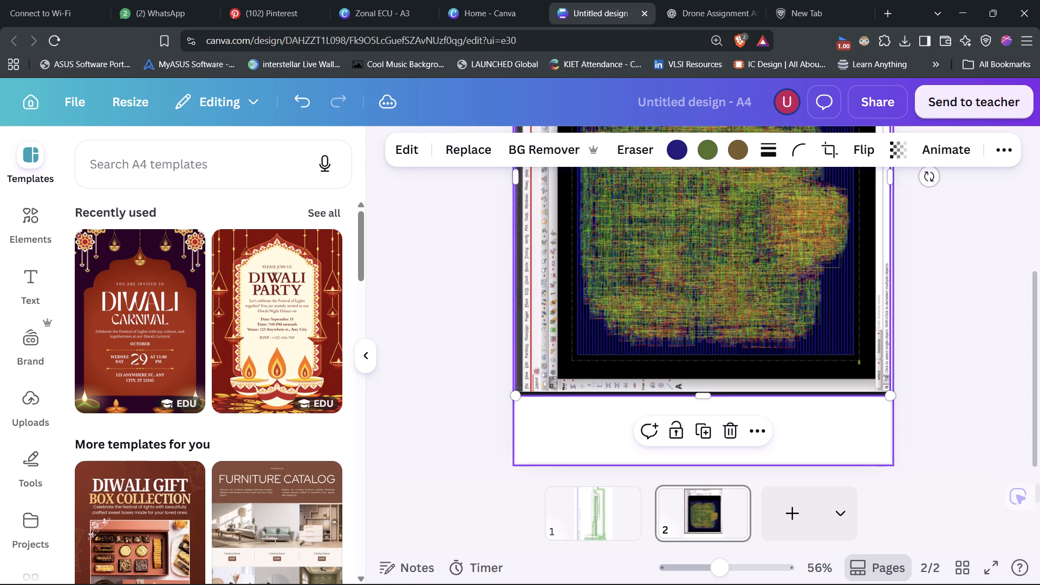
Align the chip layout image to the vertical middle of page 2 and deselect it.
scroll(835, 317, "up", 4)
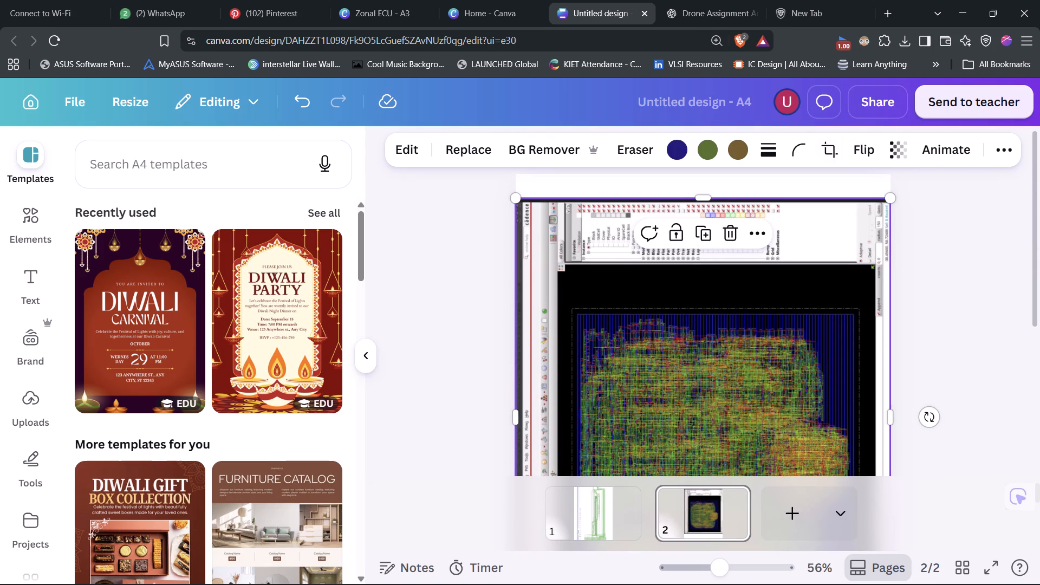
left_click(990, 142)
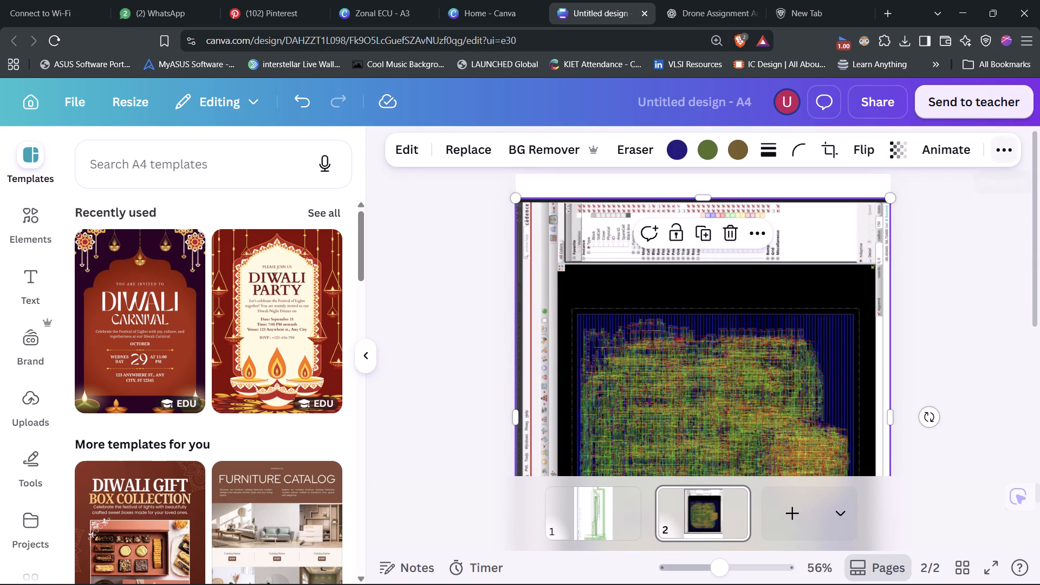
left_click(999, 146)
left_click(916, 184)
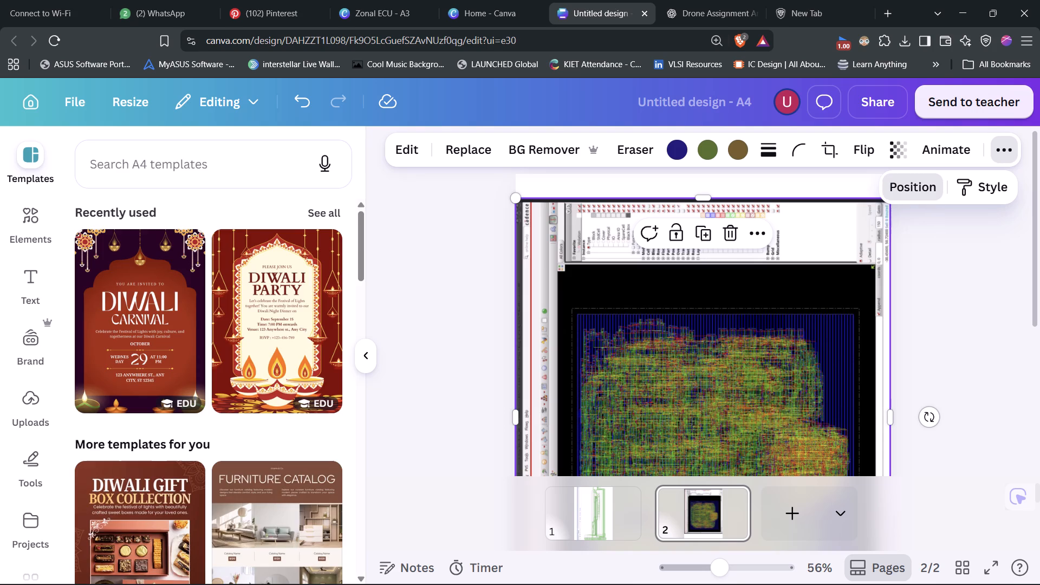
left_click(153, 396)
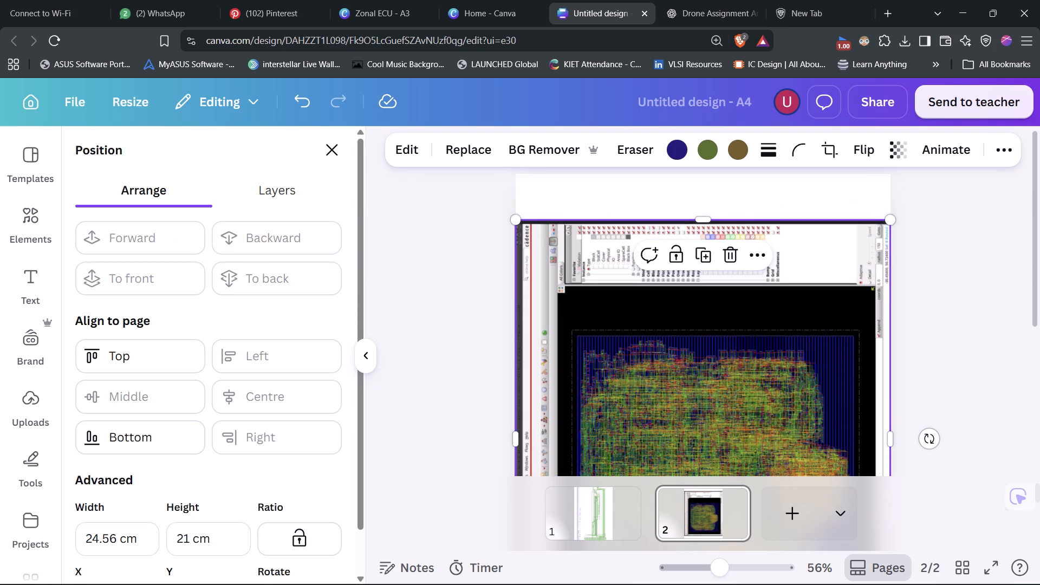
scroll(613, 316, "down", 5)
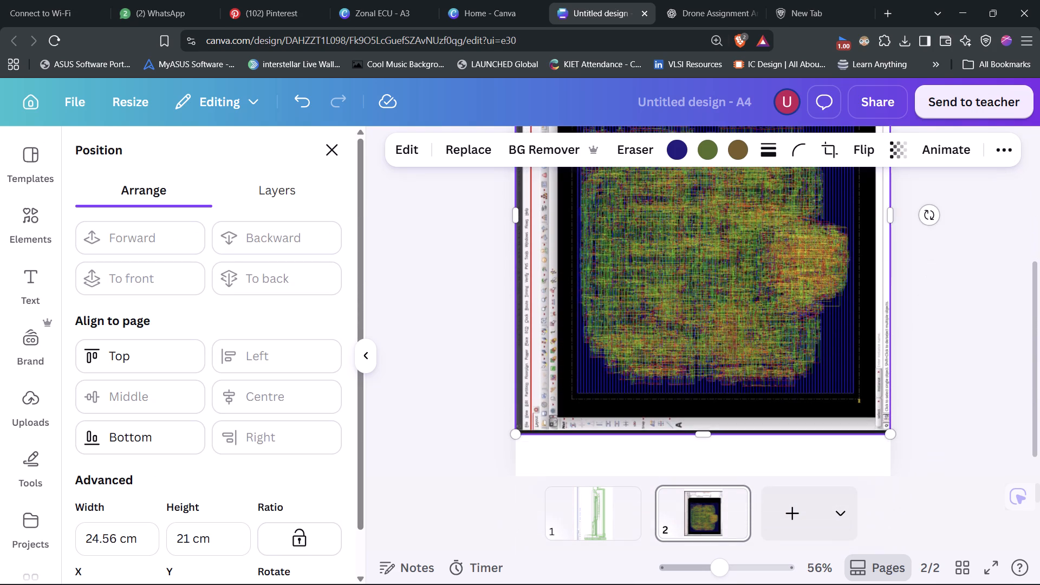
scroll(613, 316, "down", 1)
left_click(931, 285)
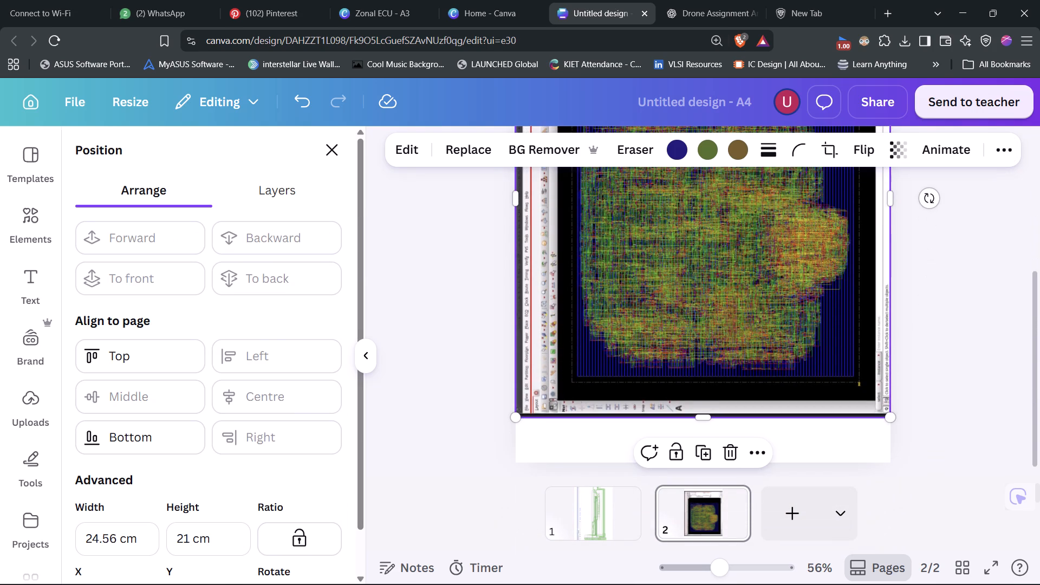
left_click(931, 285)
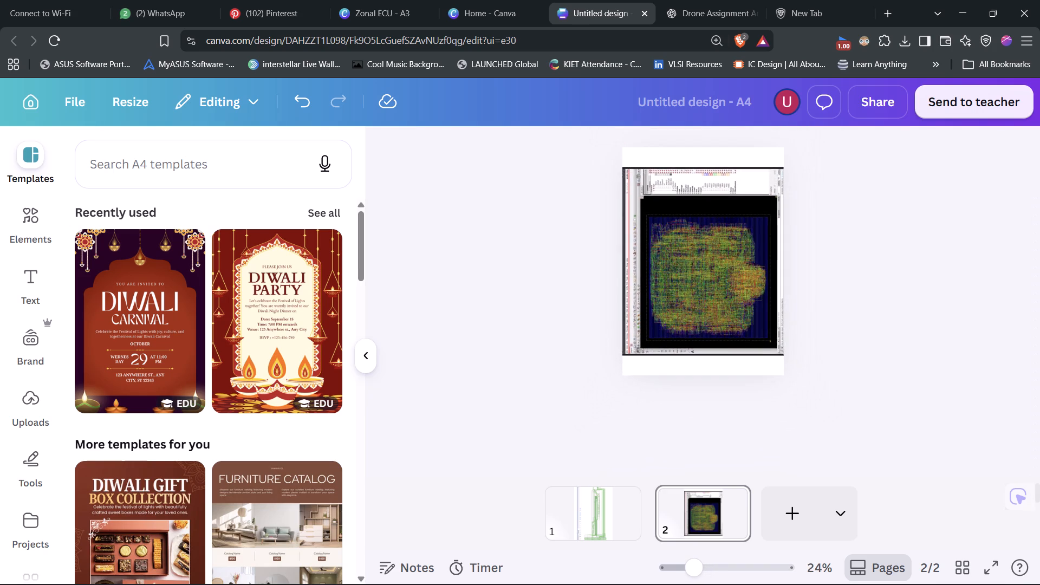
Enlarge the chip layout image on page 2 proportionally from its upper-right corner to about 21.9 cm across, slightly past the page edge.
left_click(755, 287)
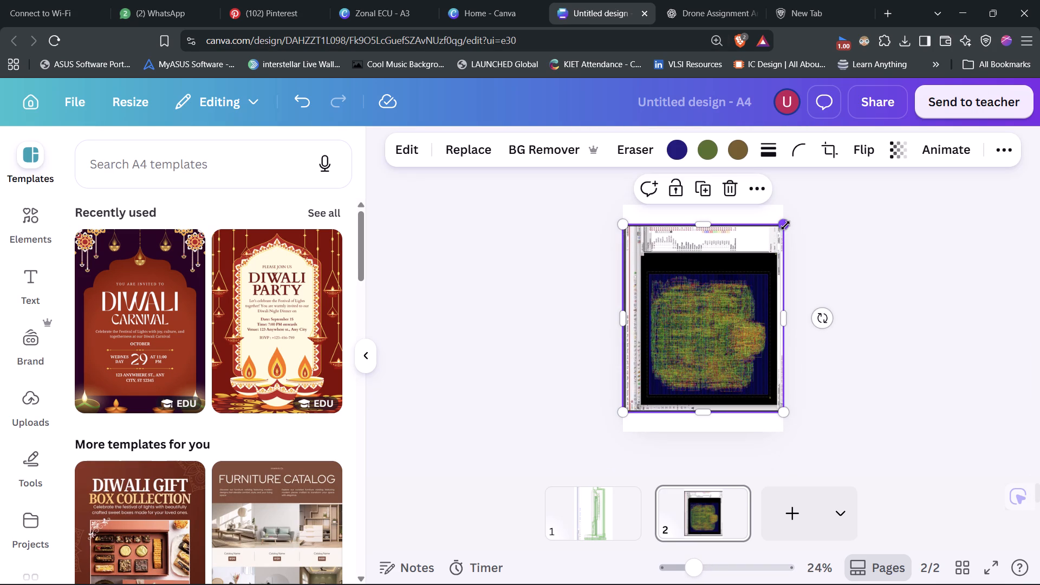
left_click_drag(783, 223, 787, 220)
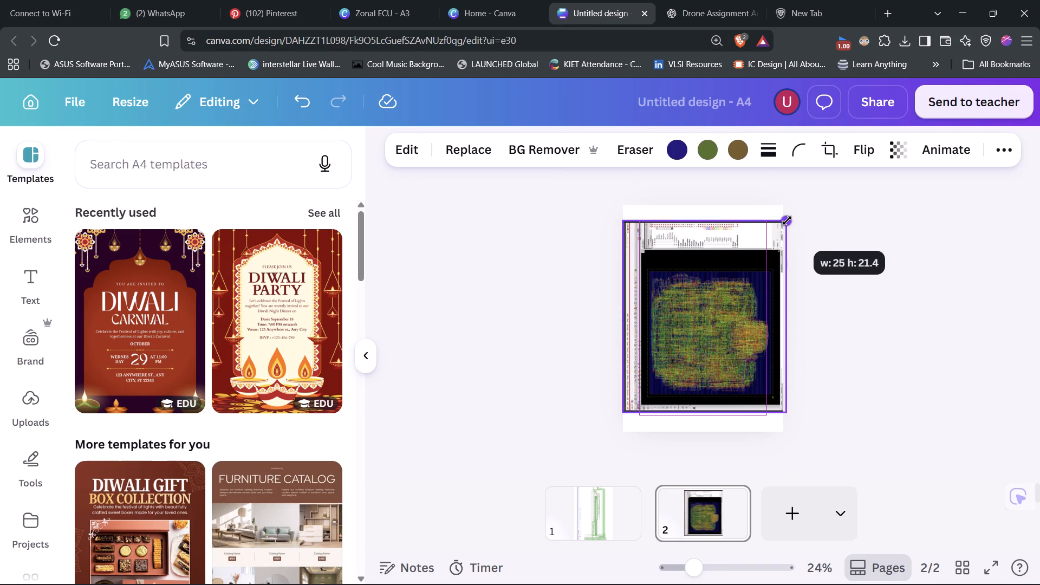
left_click_drag(787, 220, 792, 220)
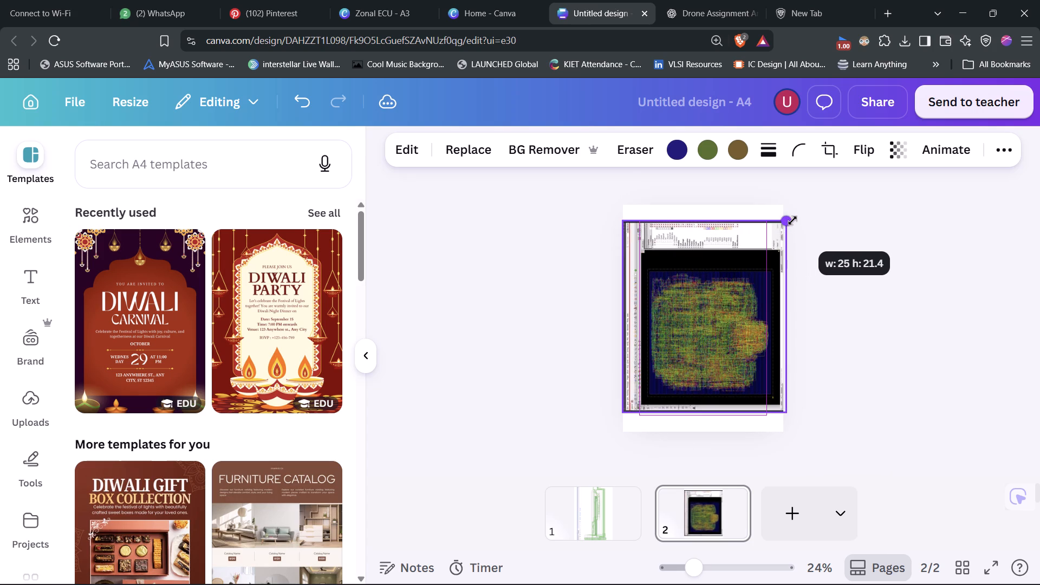
left_click_drag(792, 220, 796, 220)
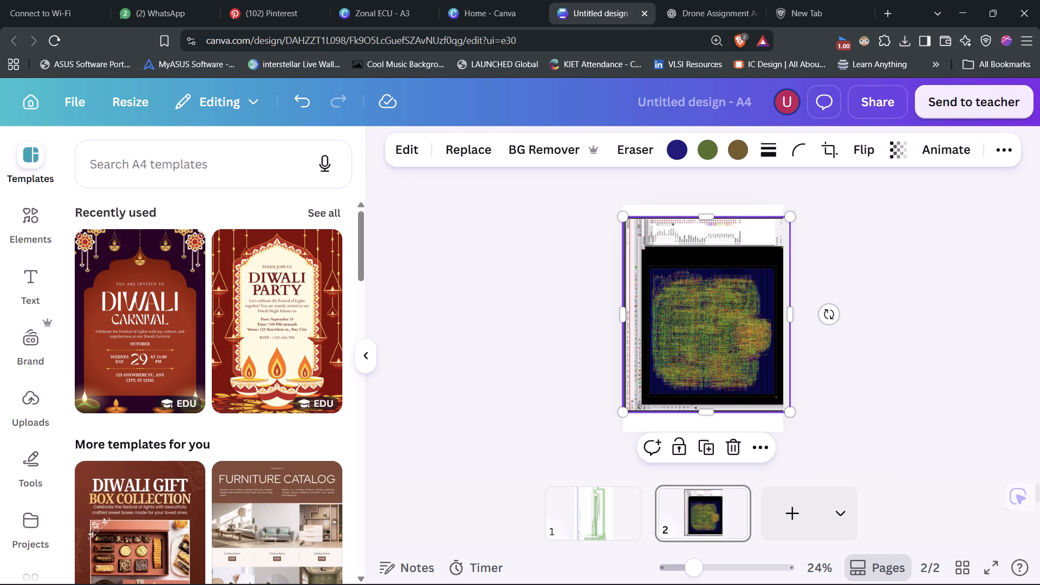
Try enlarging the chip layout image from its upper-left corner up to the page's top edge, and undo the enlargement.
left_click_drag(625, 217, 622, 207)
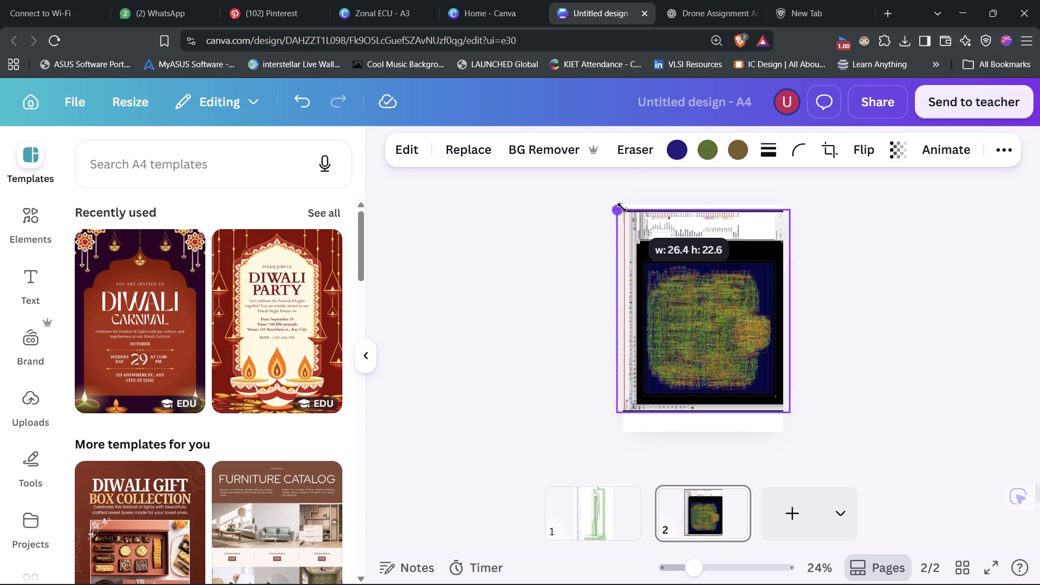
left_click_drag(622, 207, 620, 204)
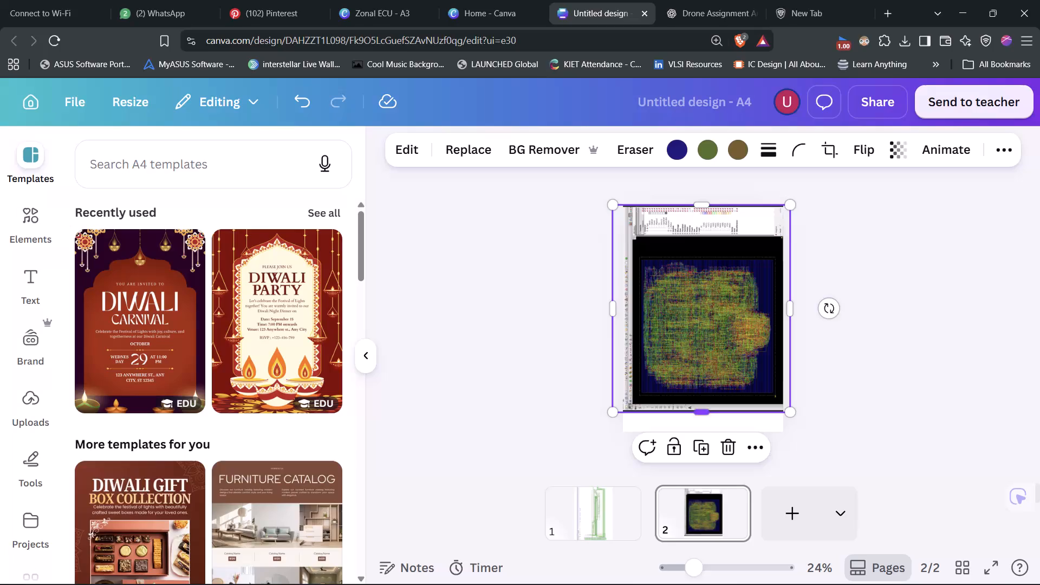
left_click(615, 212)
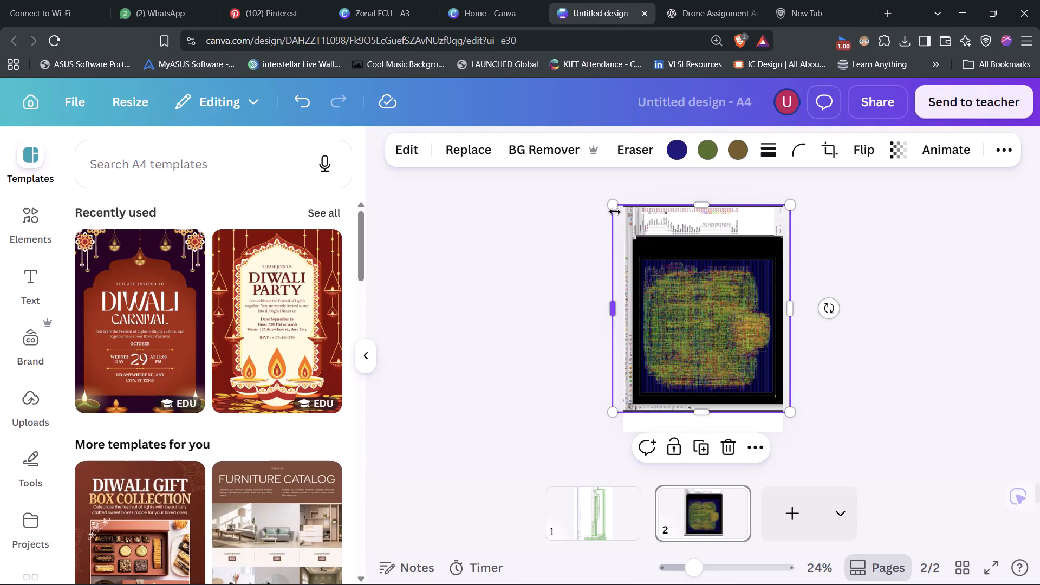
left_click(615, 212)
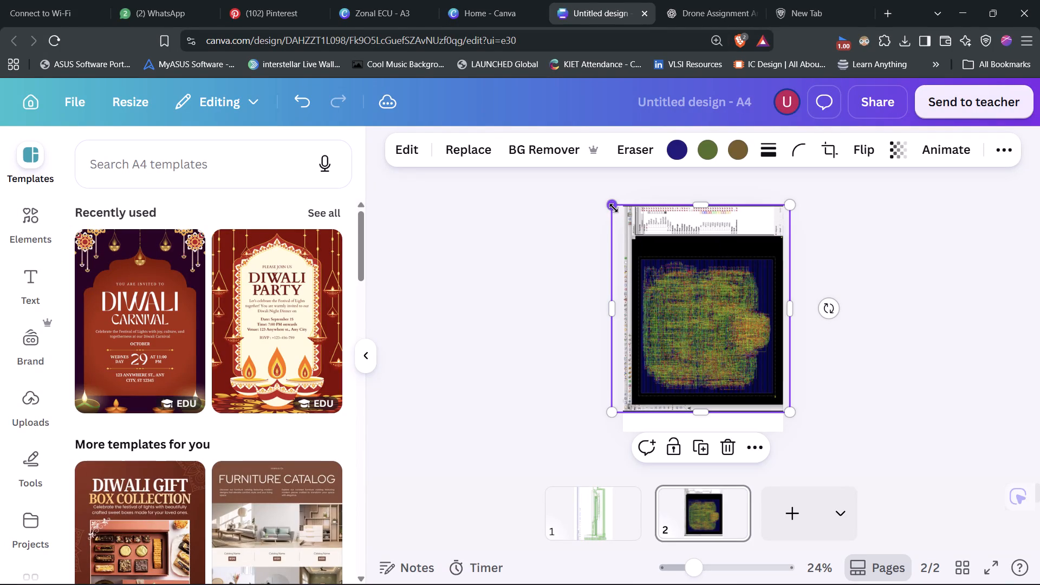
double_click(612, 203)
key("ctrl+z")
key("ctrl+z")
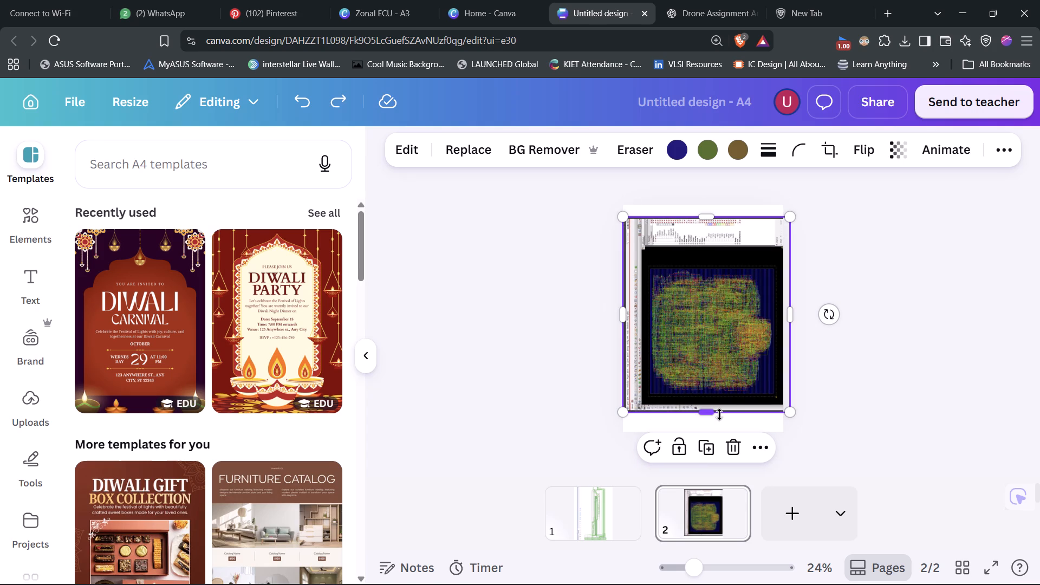
Extend the chip layout image's lower and upper edges to the page's bottom and top edges, making it about 29.7 by 21.9 cm.
left_click_drag(719, 414, 720, 431)
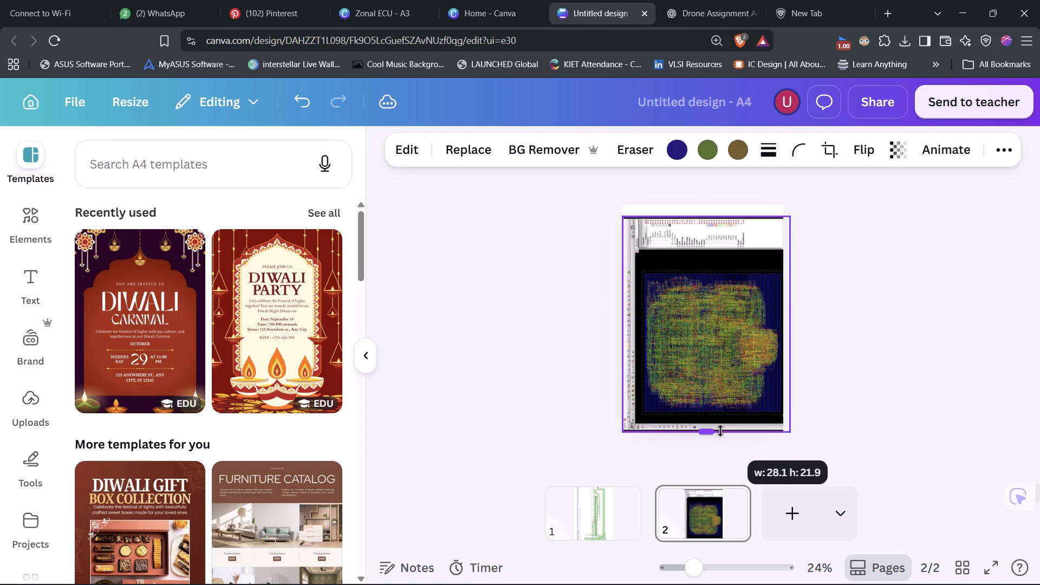
left_click_drag(720, 431, 721, 430)
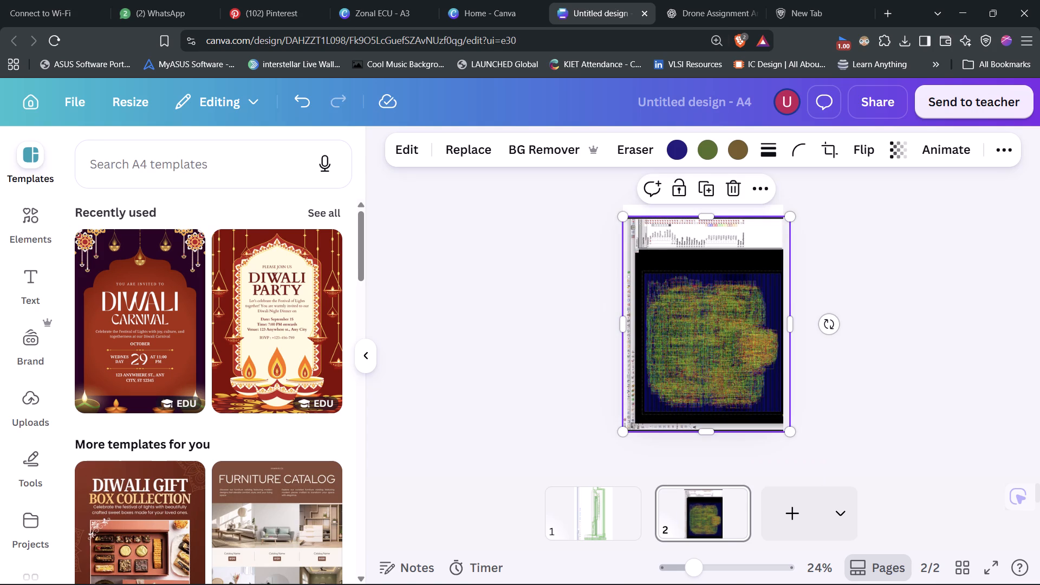
left_click_drag(700, 219, 701, 210)
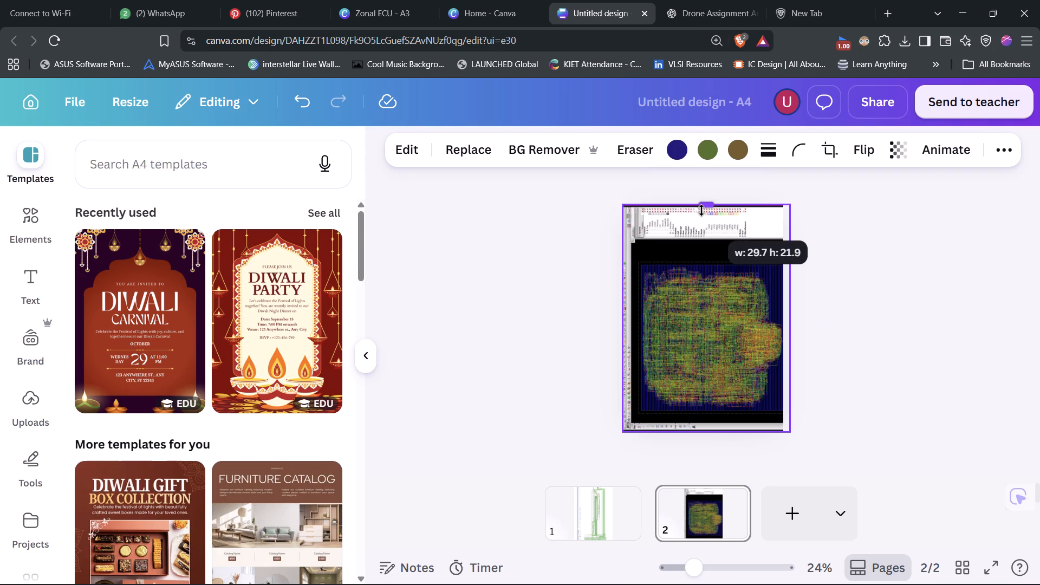
left_click_drag(701, 210, 701, 211)
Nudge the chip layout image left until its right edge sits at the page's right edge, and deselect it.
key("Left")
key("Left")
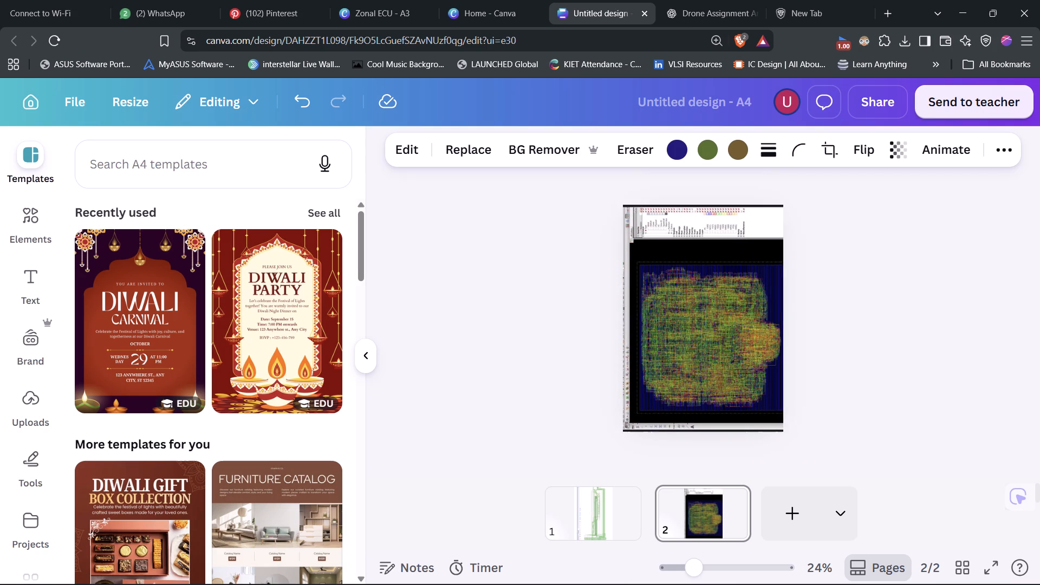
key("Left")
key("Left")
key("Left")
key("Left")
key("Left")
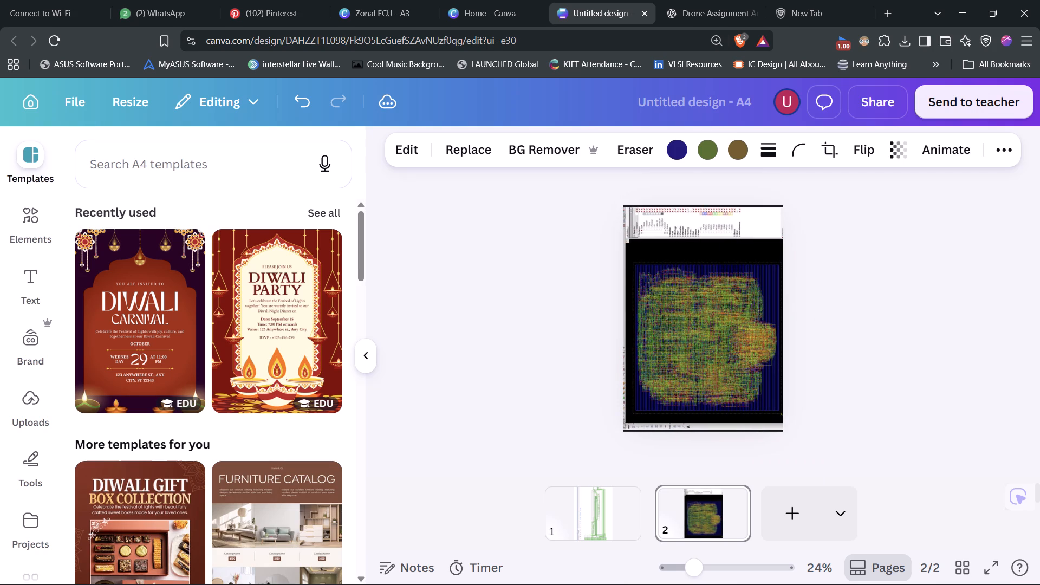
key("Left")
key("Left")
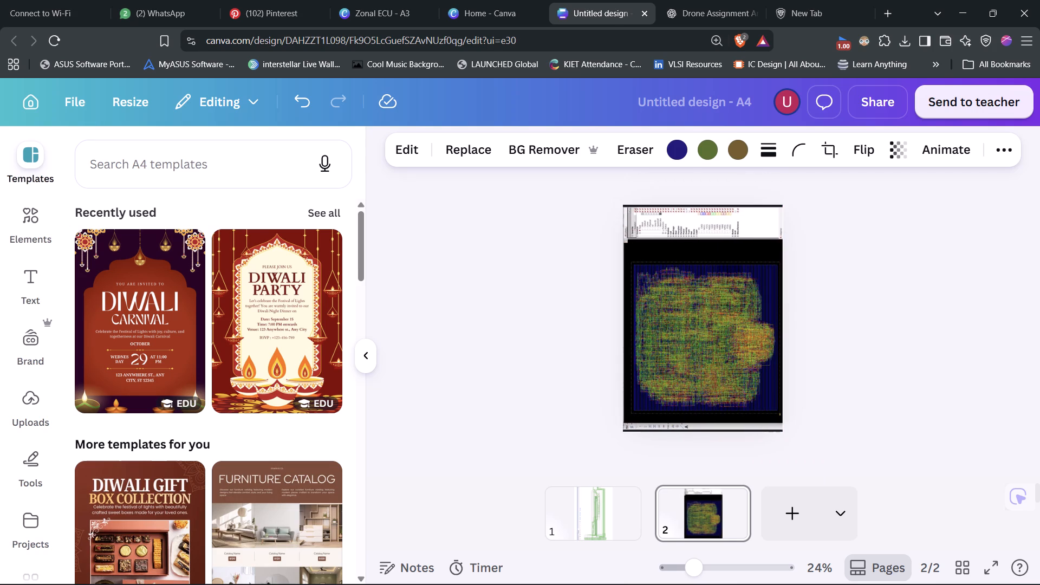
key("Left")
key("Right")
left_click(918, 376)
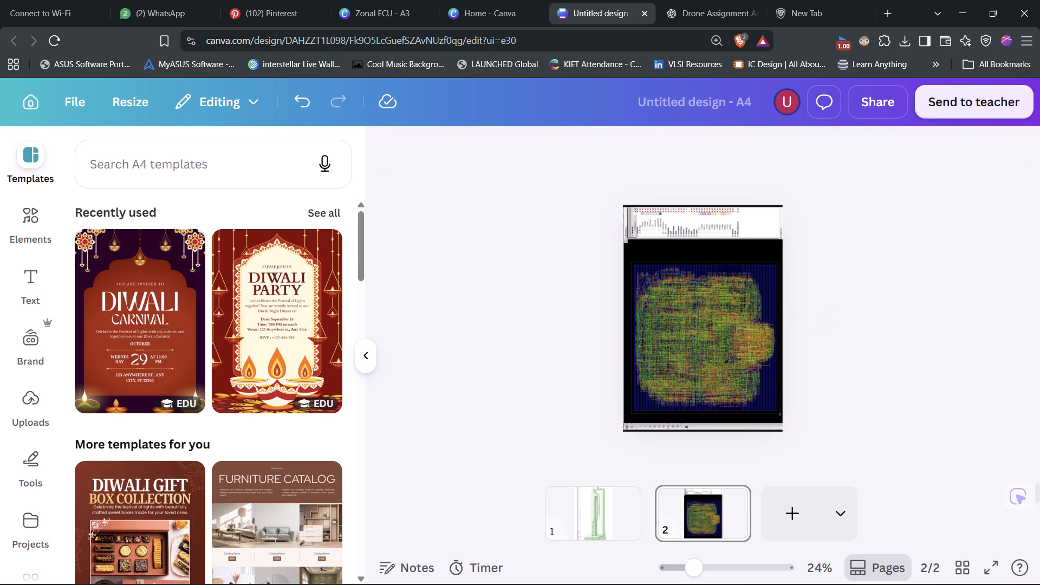
Shrink the chip layout image proportionally from its upper-right corner to about 28.97 by 21.33 cm.
left_click(759, 275)
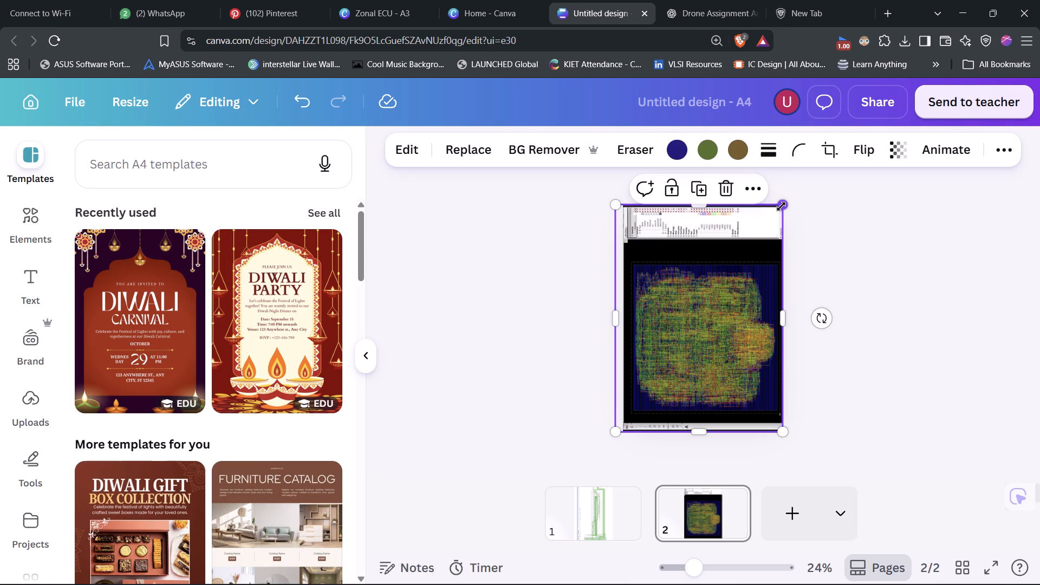
left_click_drag(781, 206, 778, 213)
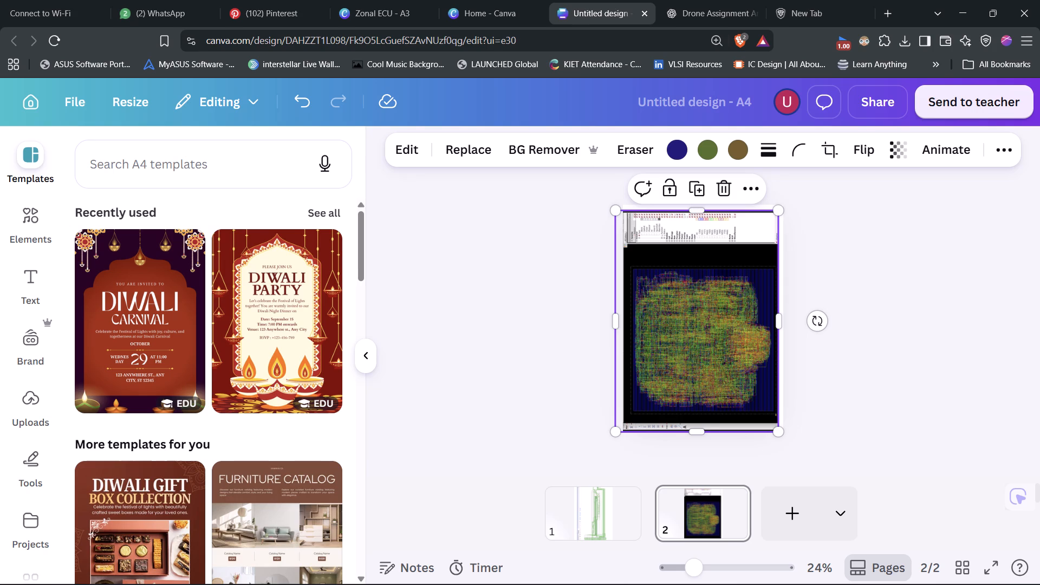
left_click(724, 281)
double_click(724, 281)
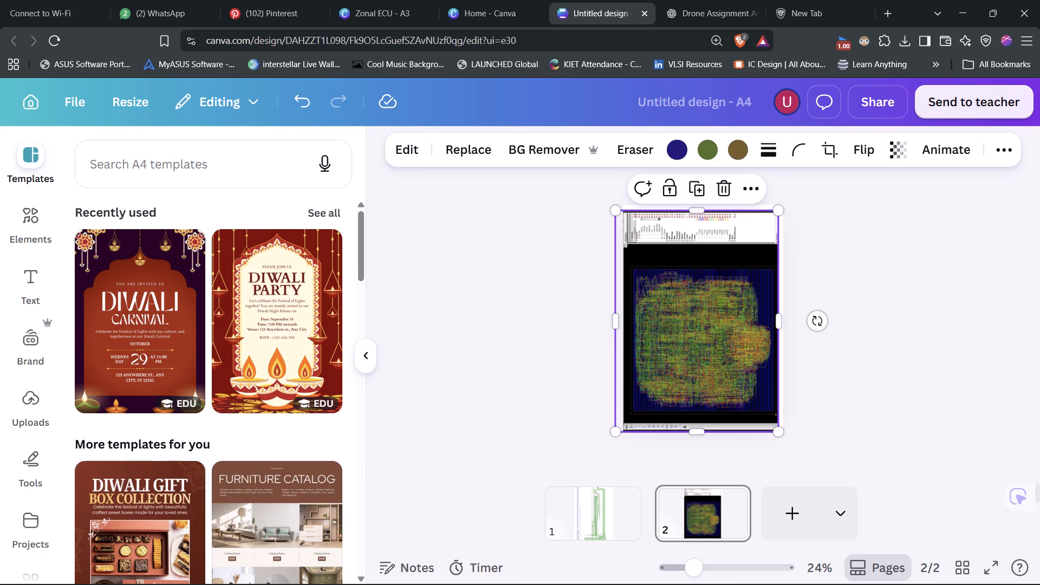
double_click(724, 281)
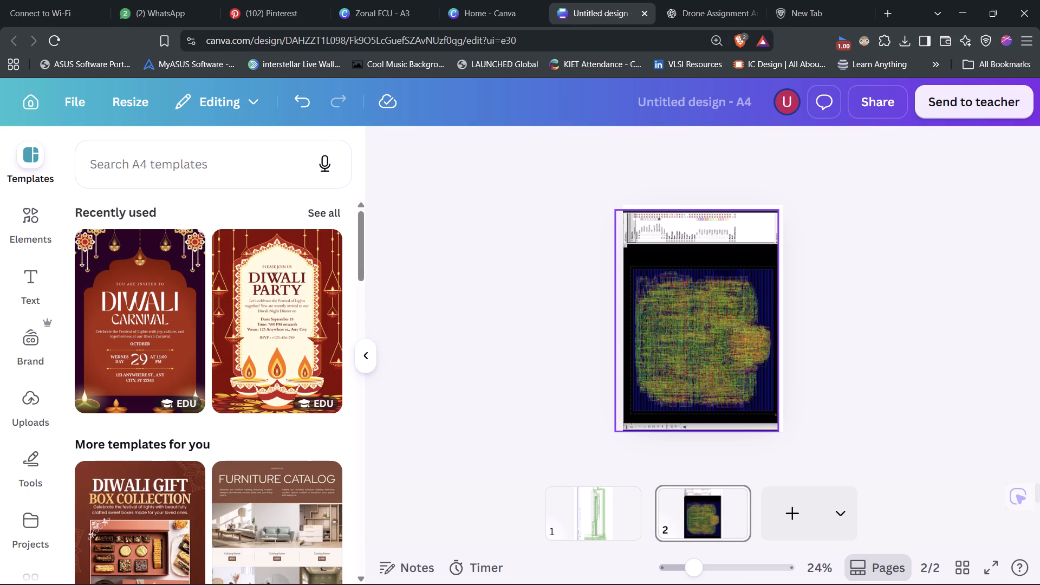
Align the chip layout image to the vertical middle and horizontal centre of page 2 and deselect it.
left_click(797, 268)
left_click(757, 259)
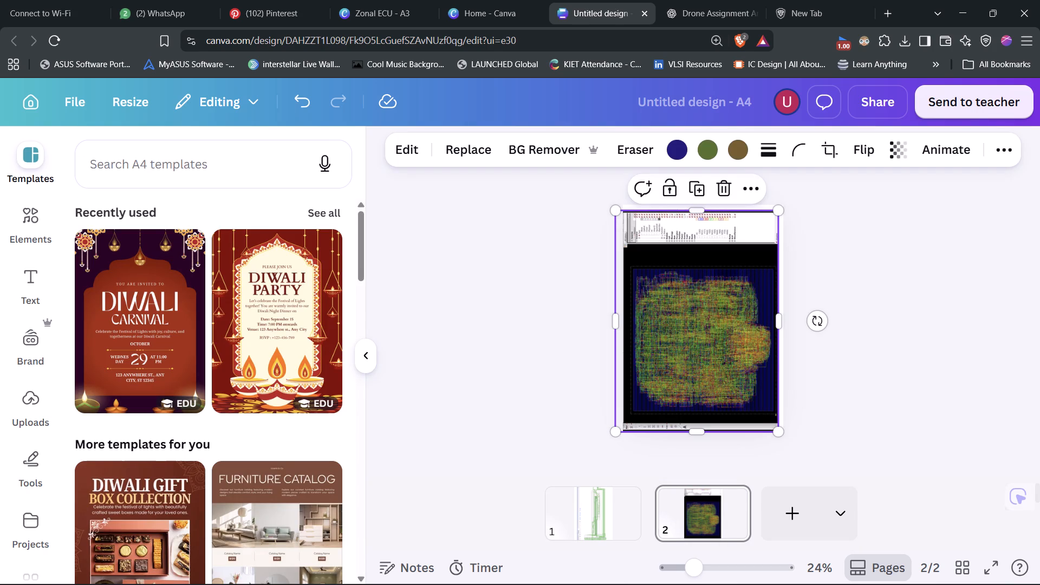
left_click(993, 149)
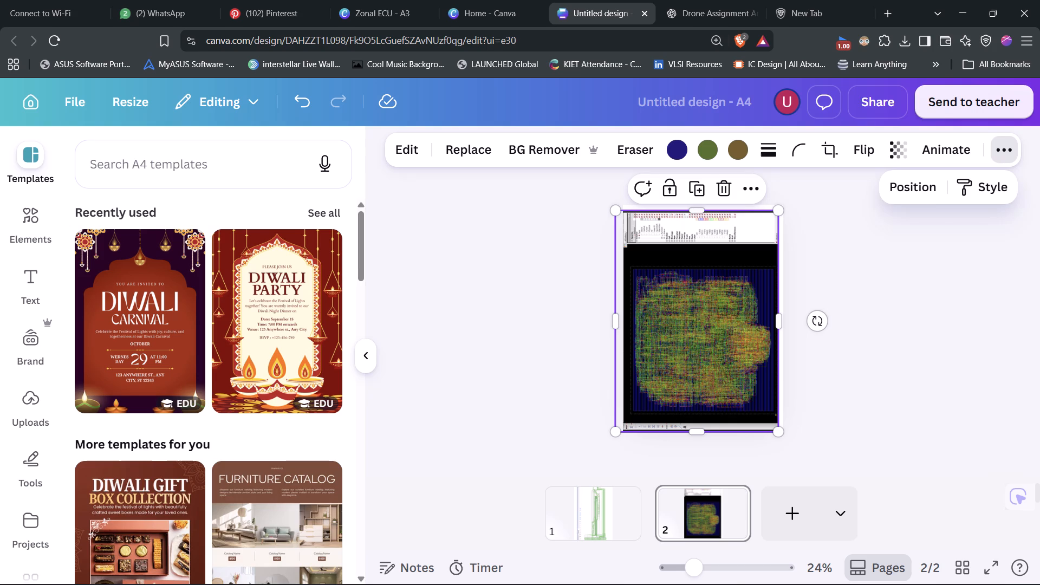
left_click(906, 192)
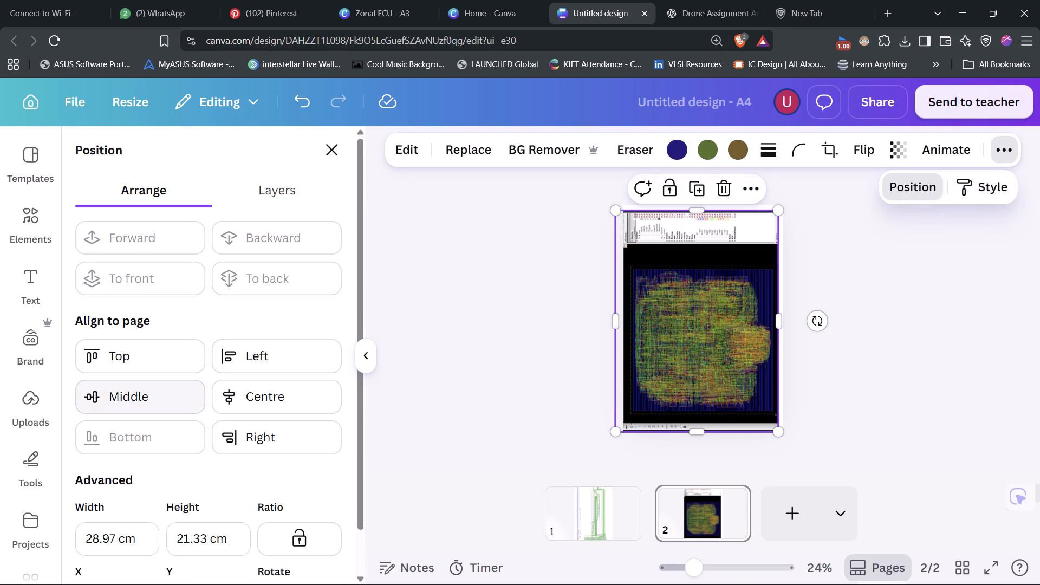
left_click(164, 392)
left_click(256, 406)
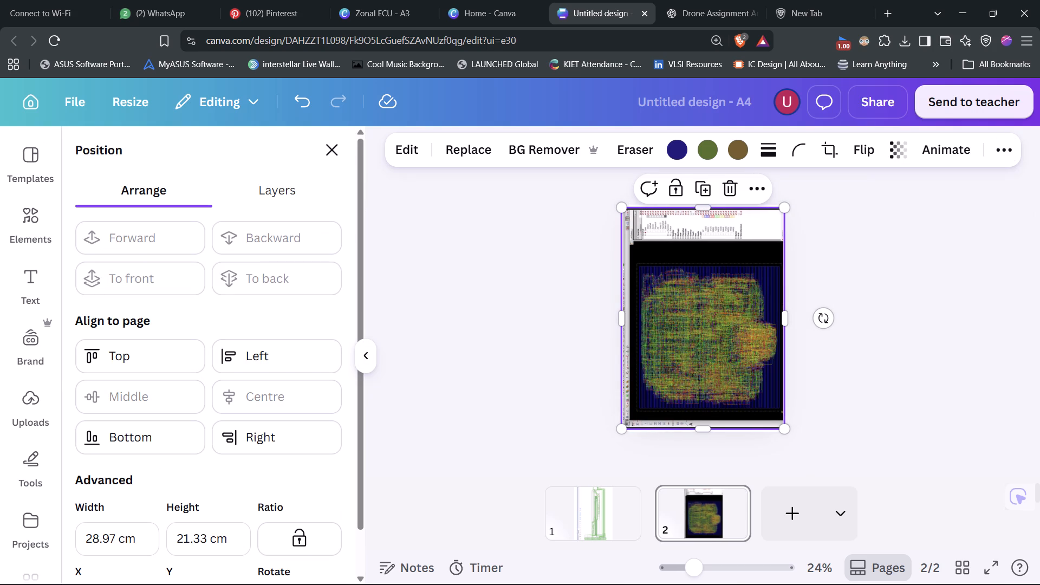
left_click(881, 420)
left_click(881, 420)
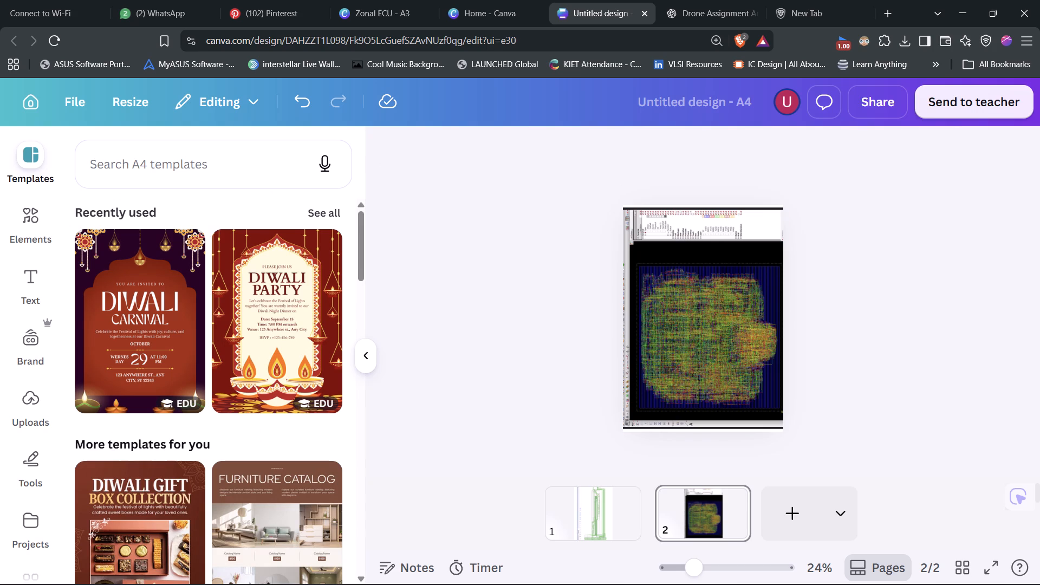
Add a blank third A4 page after the chip layout page.
left_click(622, 519)
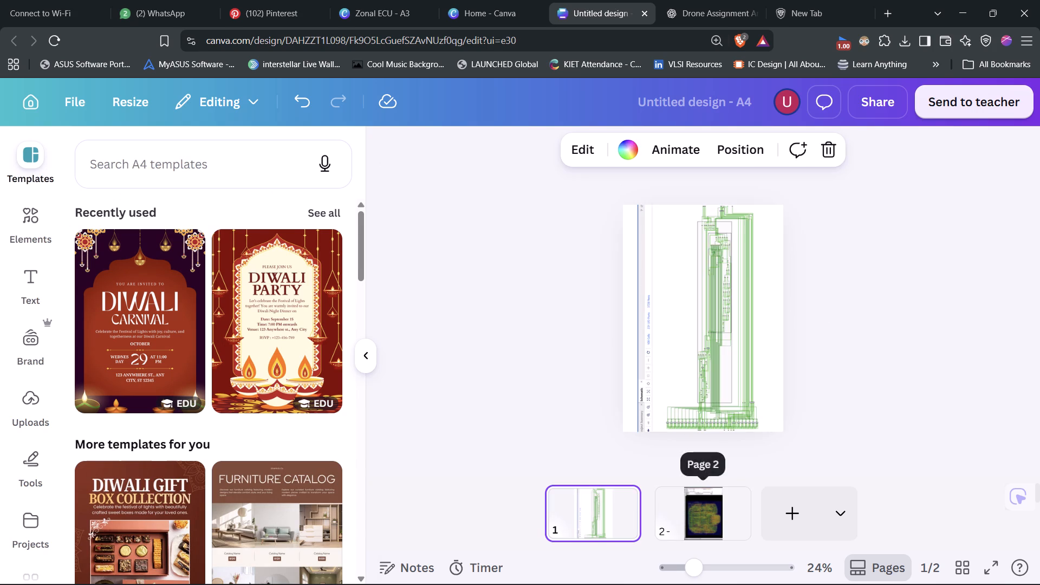
left_click(677, 505)
left_click(601, 500)
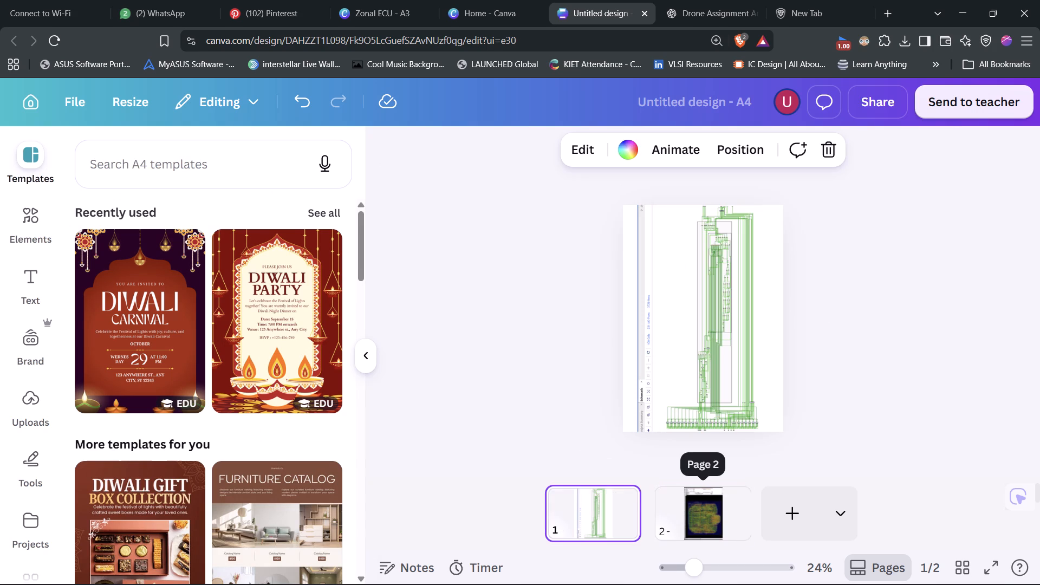
left_click(709, 506)
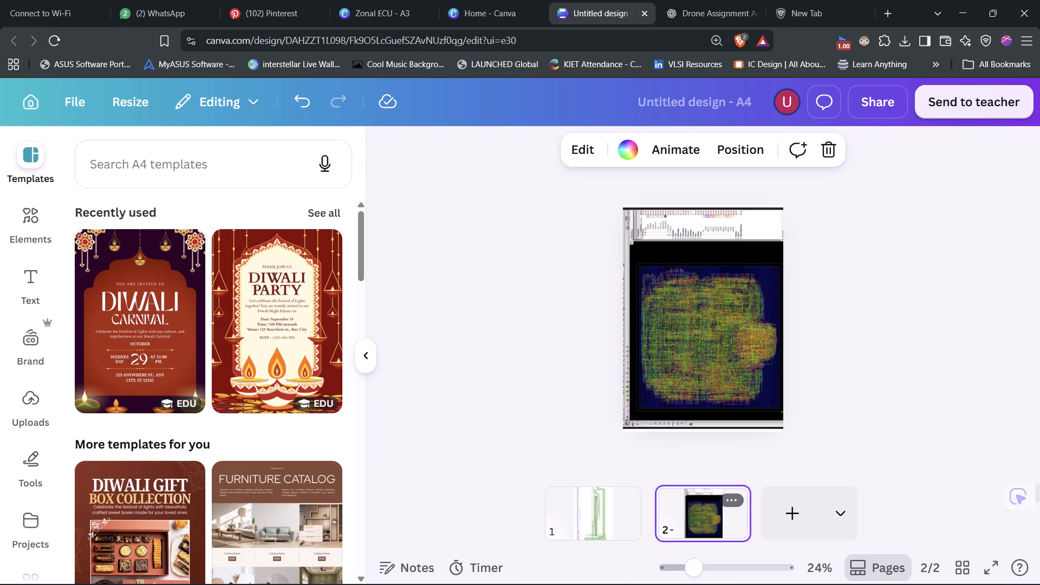
left_click(781, 500)
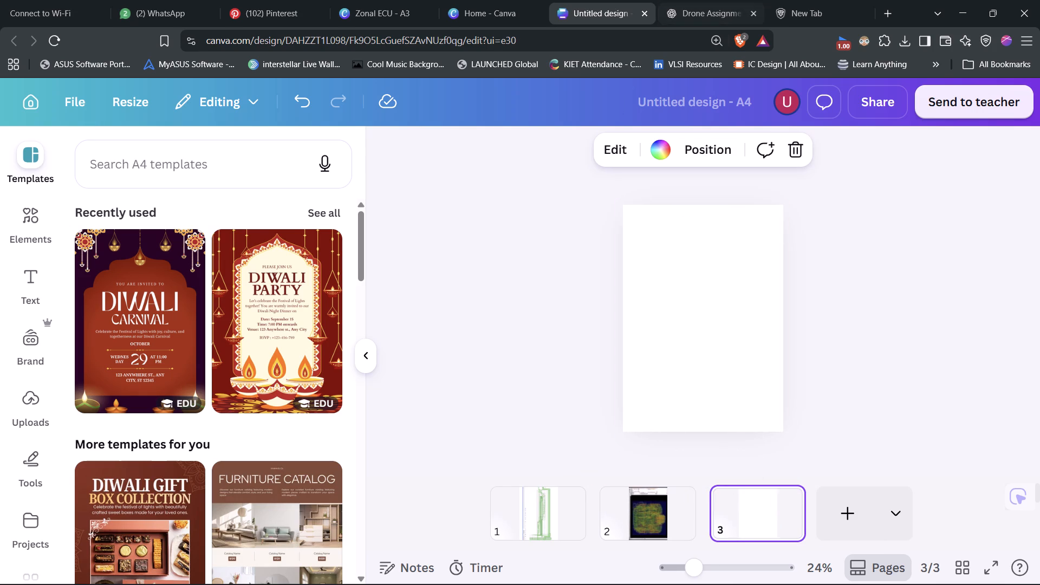
Search the web for "rtl to gds 2 flow" in the empty browser tab and switch to the suggested "rtl to gds2 flow" query.
left_click(809, 0)
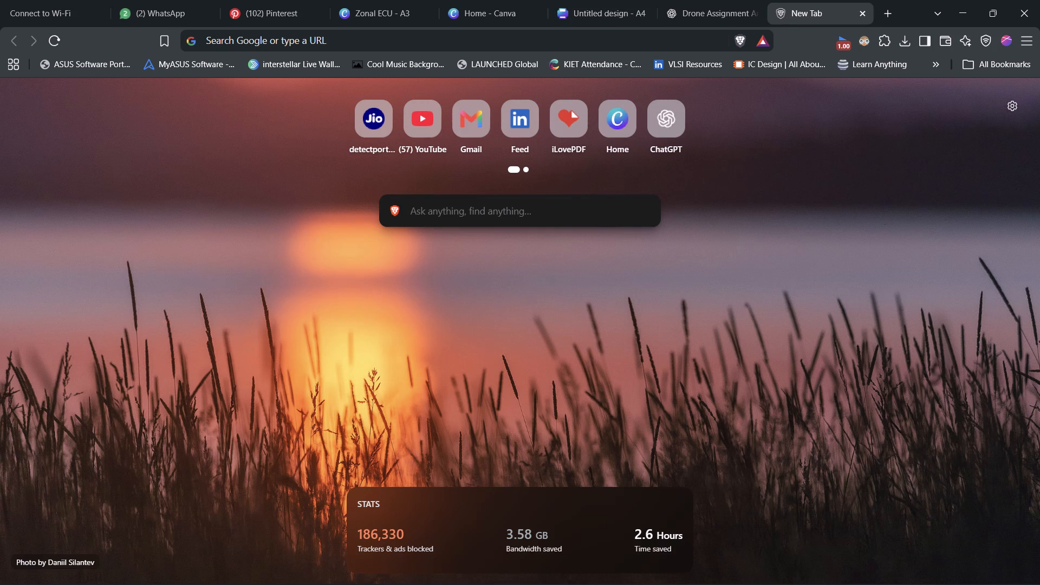
left_click(428, 38)
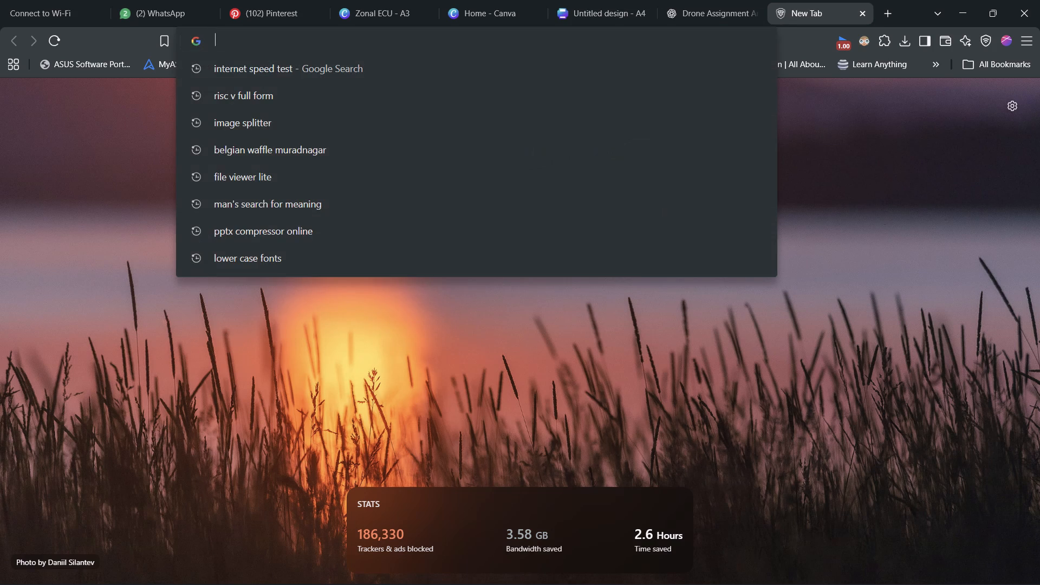
type("rtl to")
key("space")
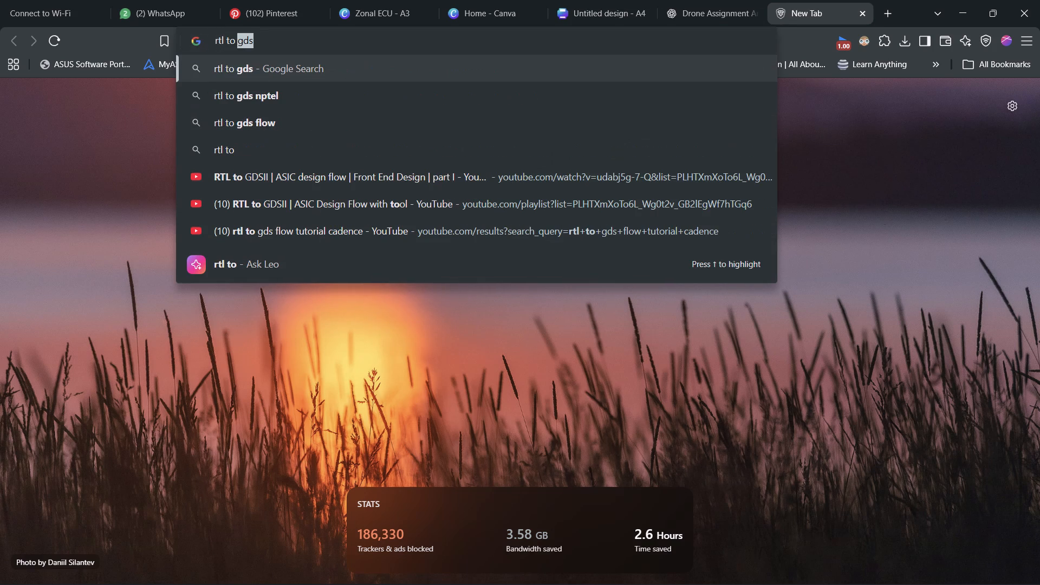
type("gds")
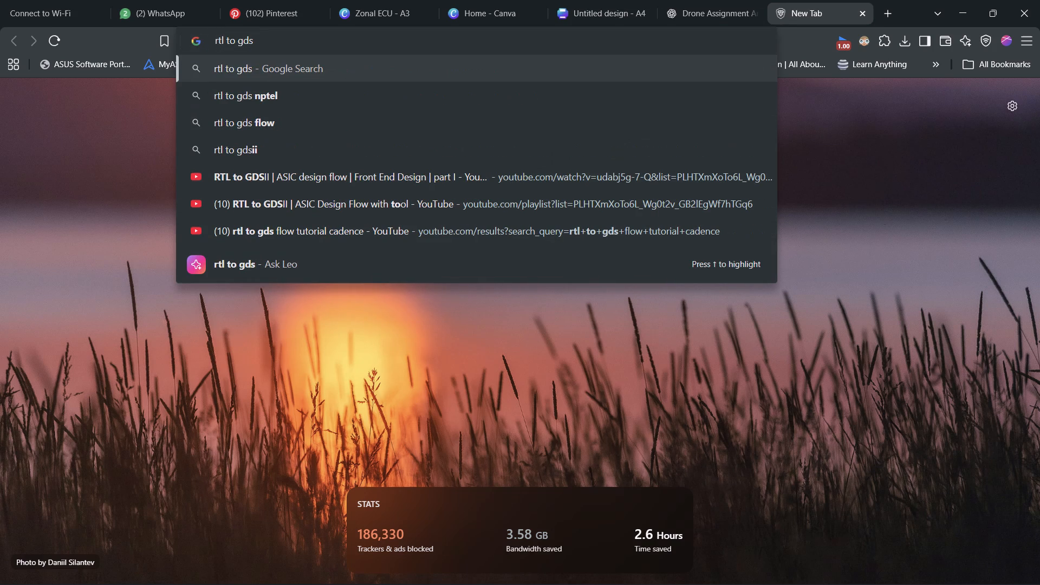
key("space")
type("2 flow")
key("Return")
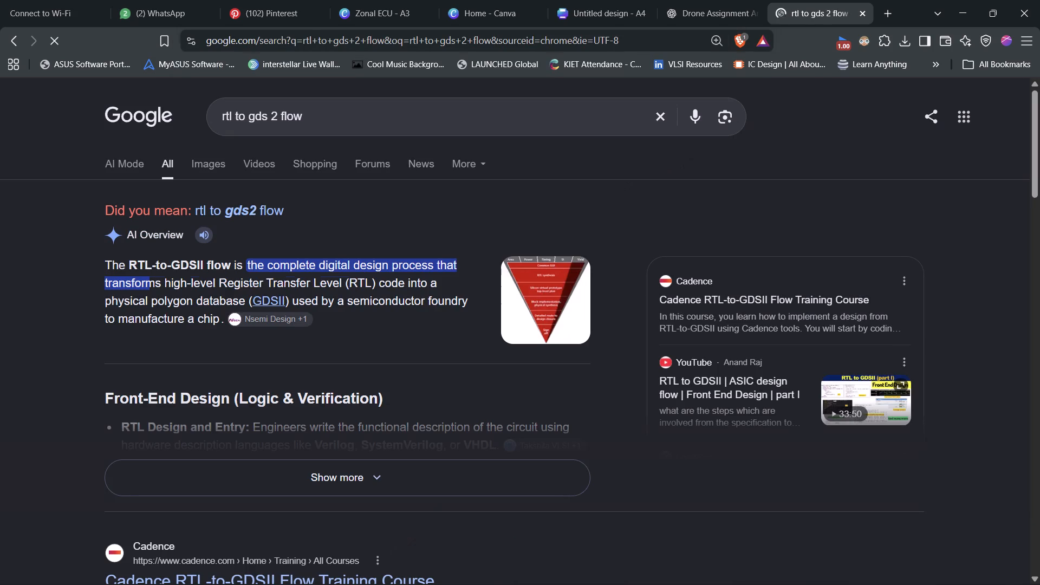
left_click(268, 206)
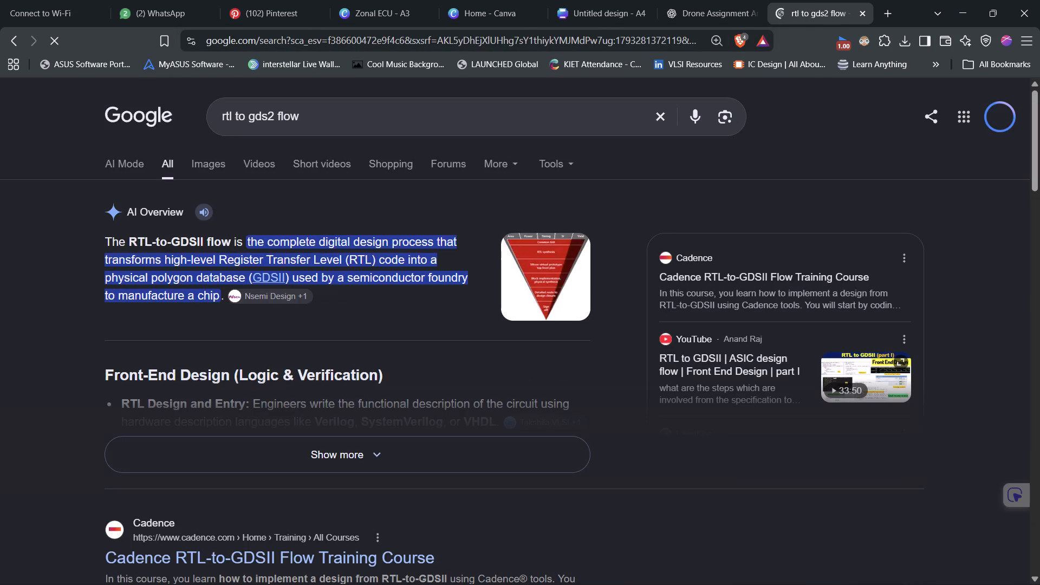
Examine the search results for RTL-to-GDSII flow material, including the EE Times diagram and the Cadence training course page.
left_click(544, 275)
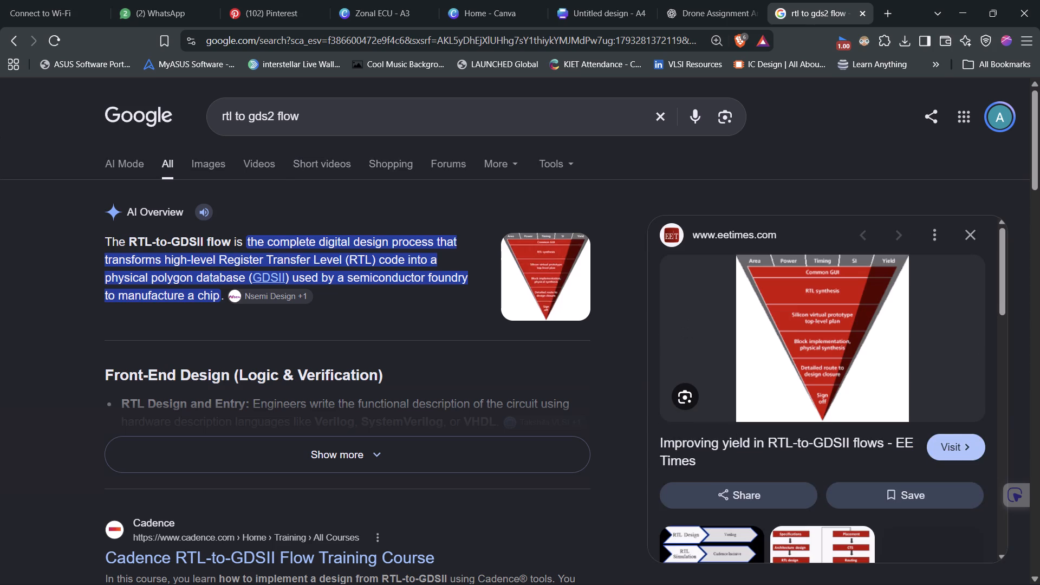
left_click(977, 231)
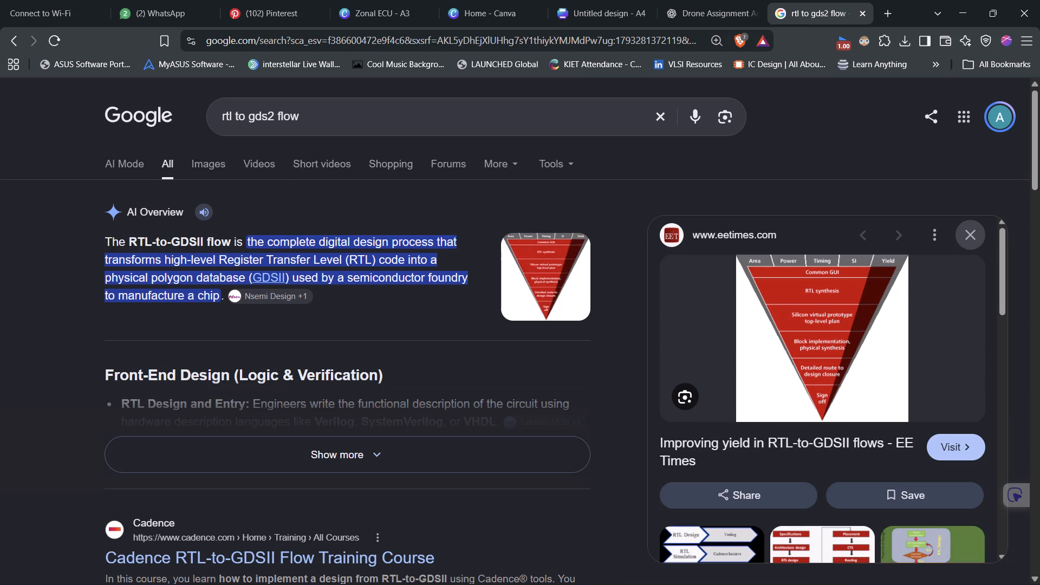
scroll(475, 314, "down", 3)
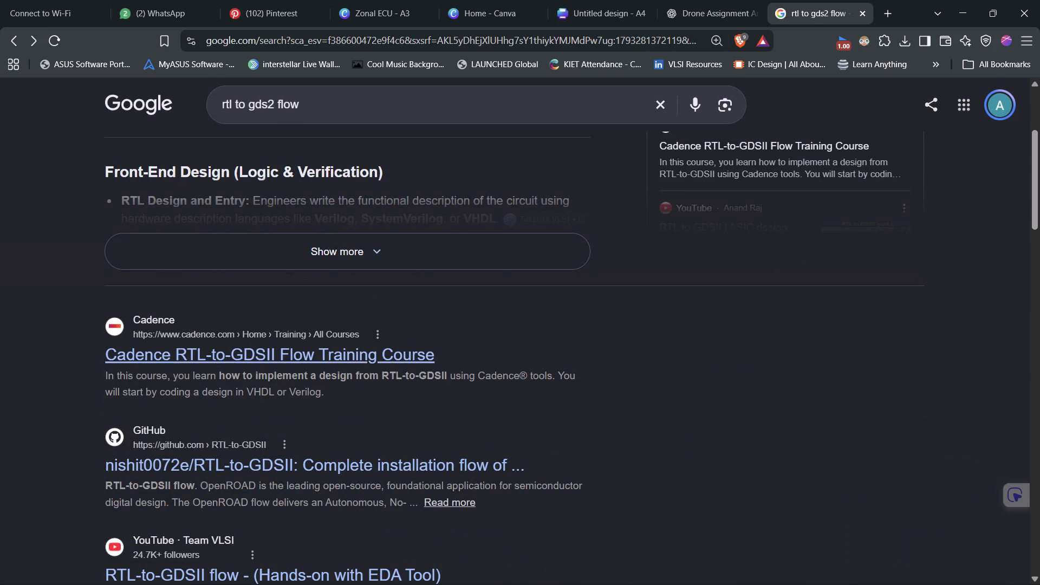
left_click(243, 357)
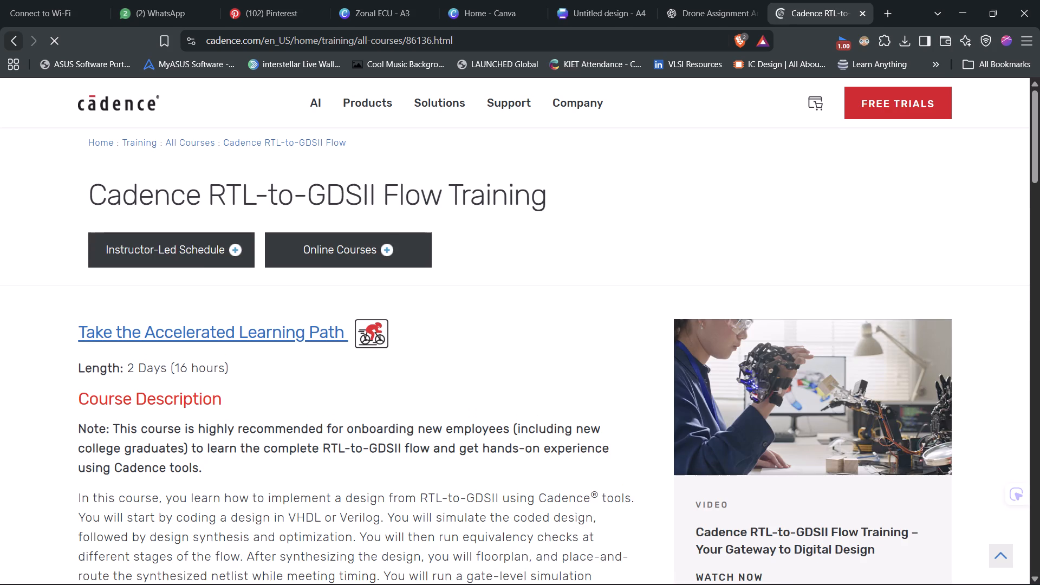
left_click(8, 40)
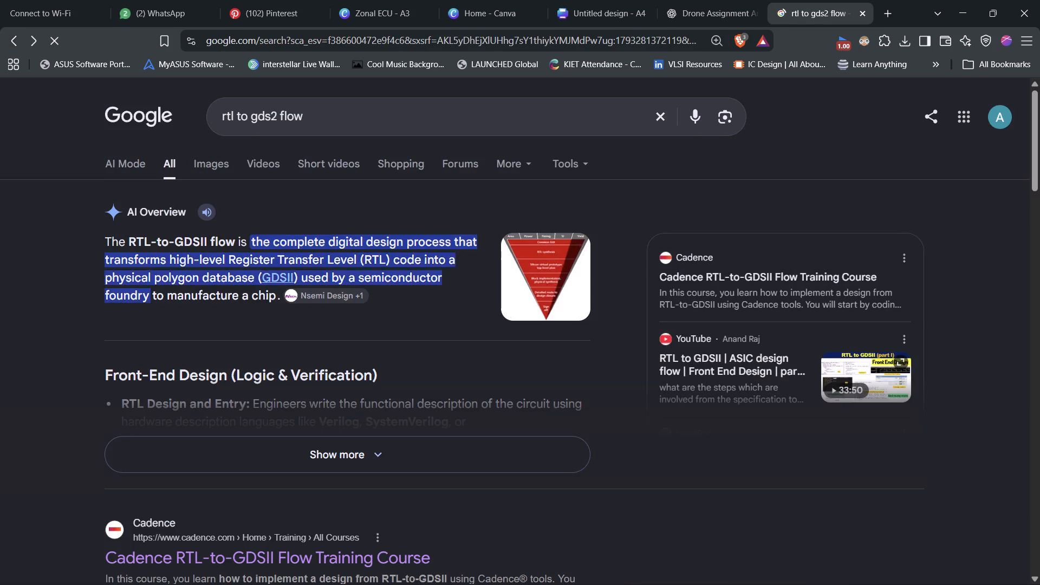
scroll(647, 315, "down", 3)
scroll(474, 380, "down", 3)
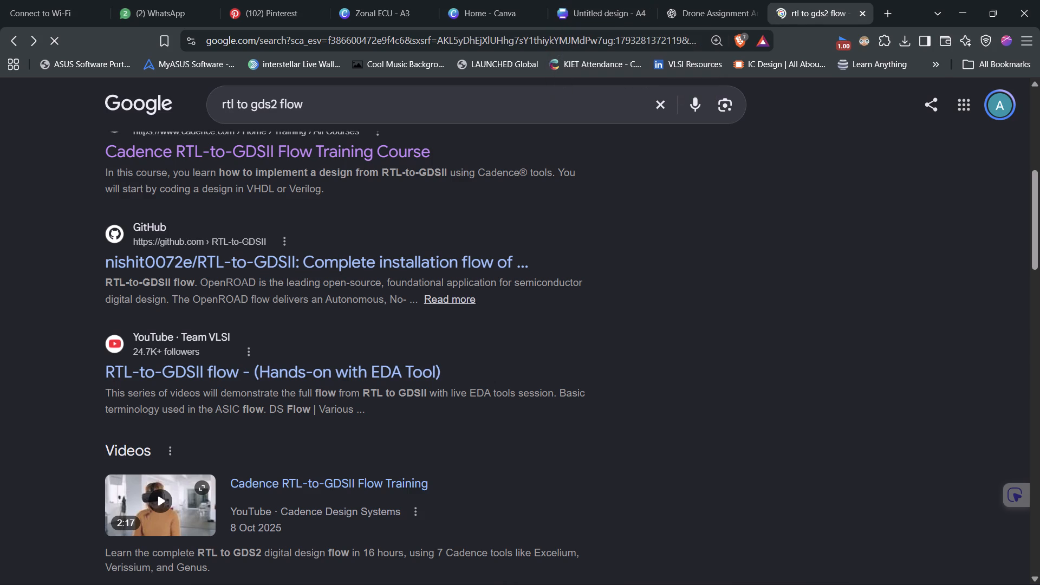
scroll(476, 307, "down", 4)
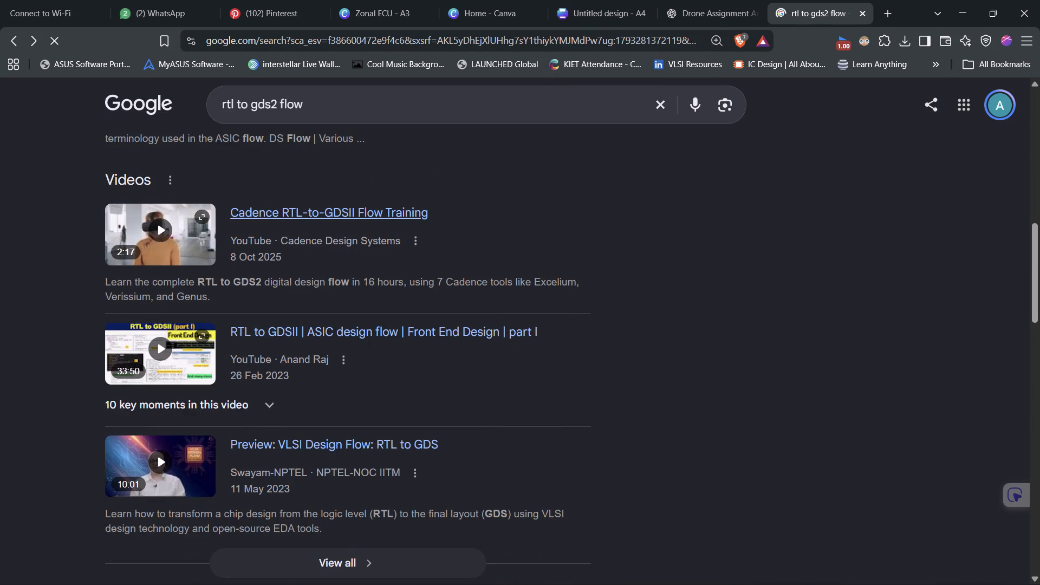
scroll(579, 237, "up", 18)
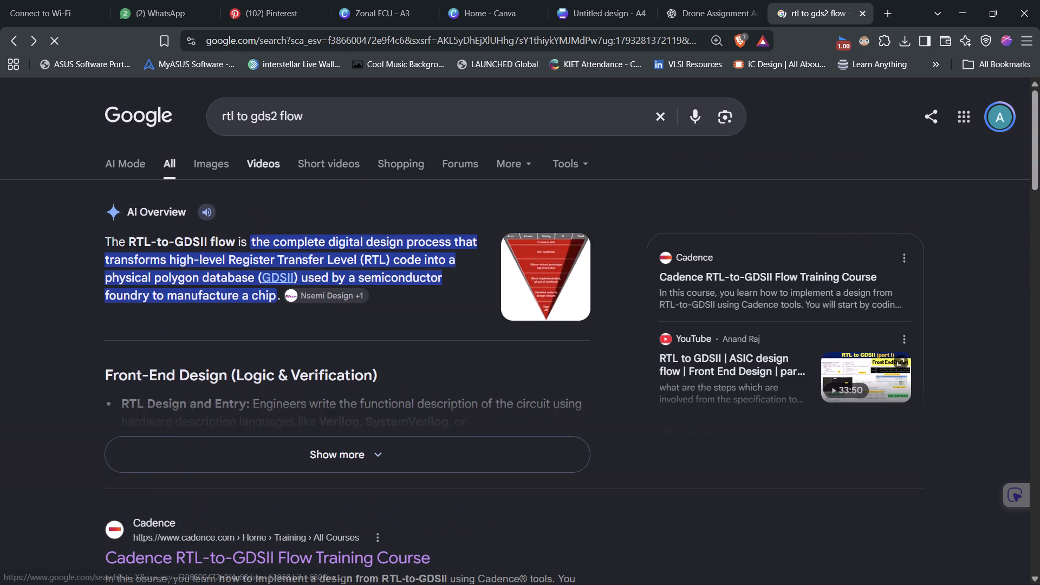
Browse the image results for the query and open the LinkedIn "VLSI Design Flow Explained (RTL to GDSII)" flowchart preview.
left_click(227, 172)
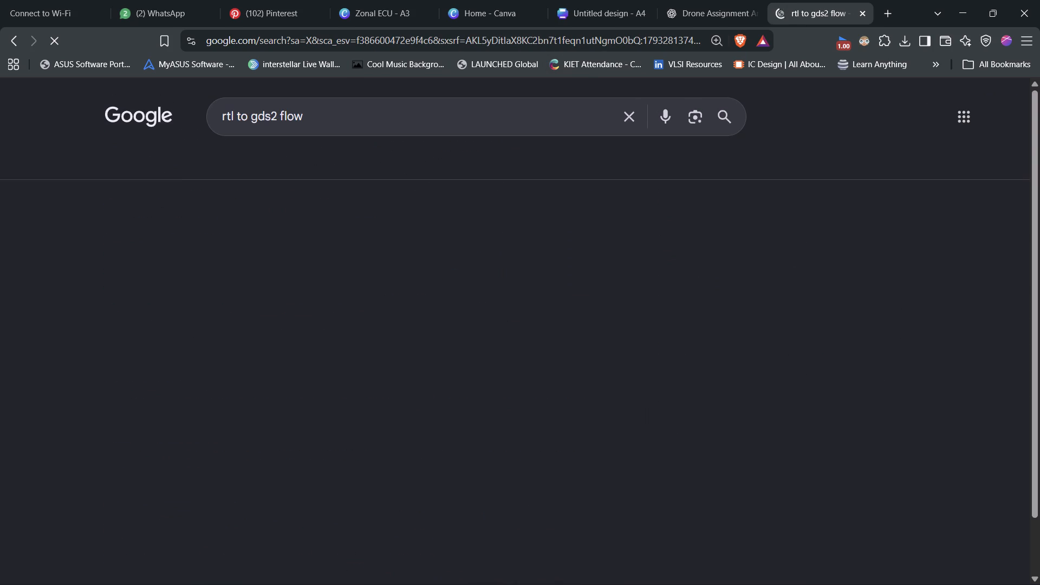
scroll(874, 101, "down", 4)
scroll(875, 139, "up", 10)
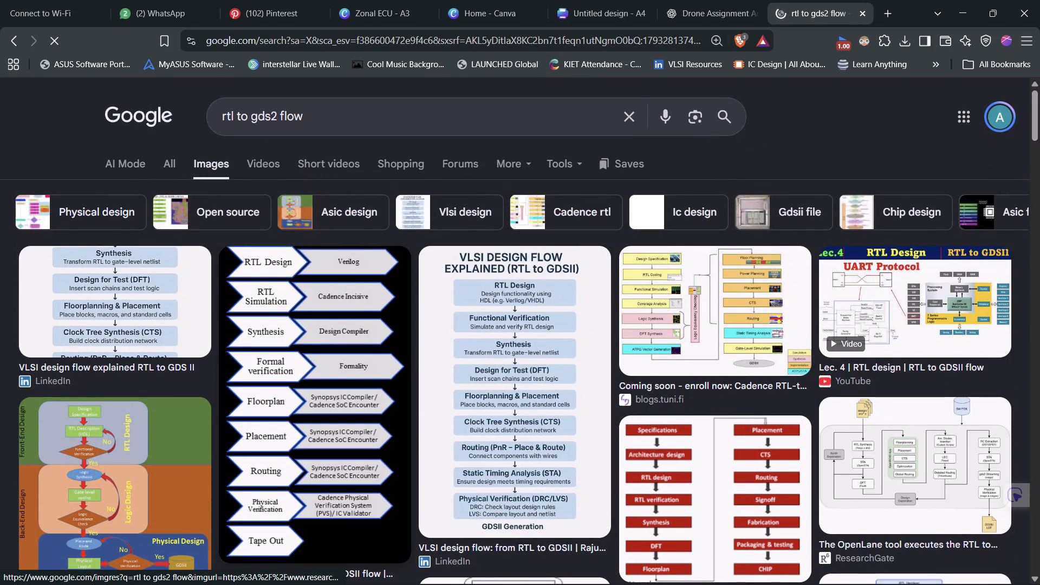
scroll(204, 320, "down", 1)
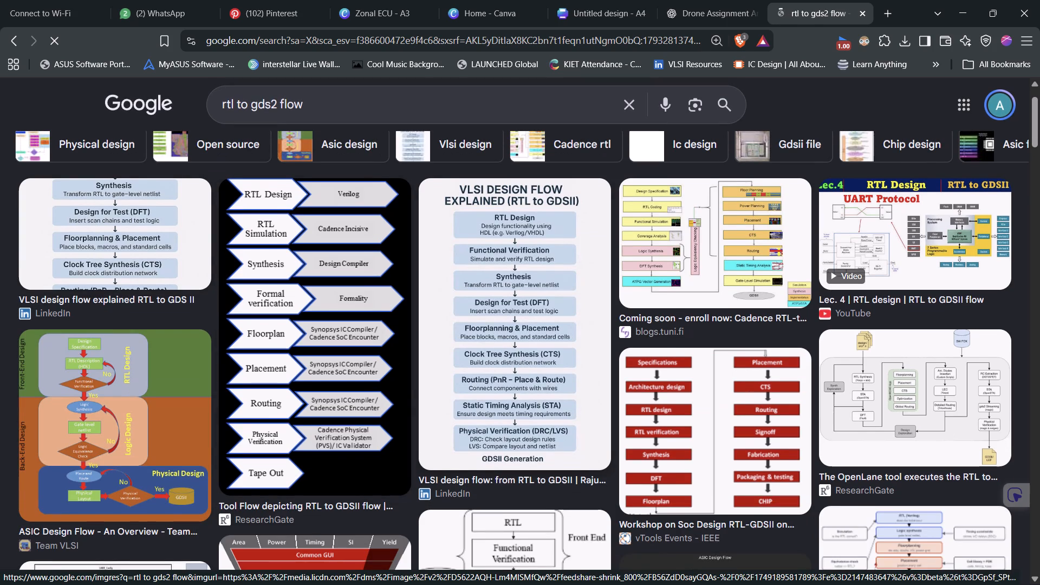
left_click(496, 305)
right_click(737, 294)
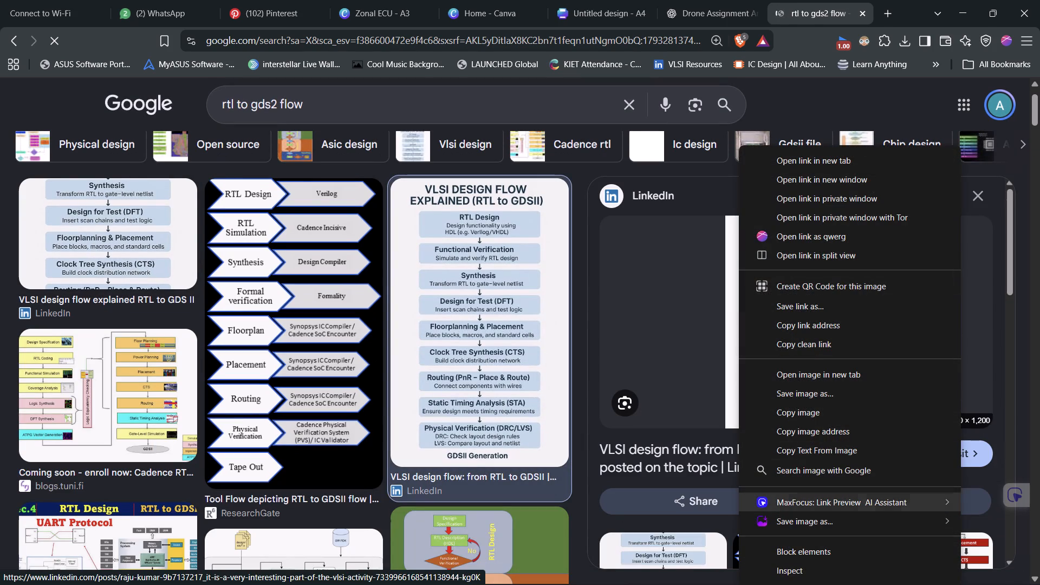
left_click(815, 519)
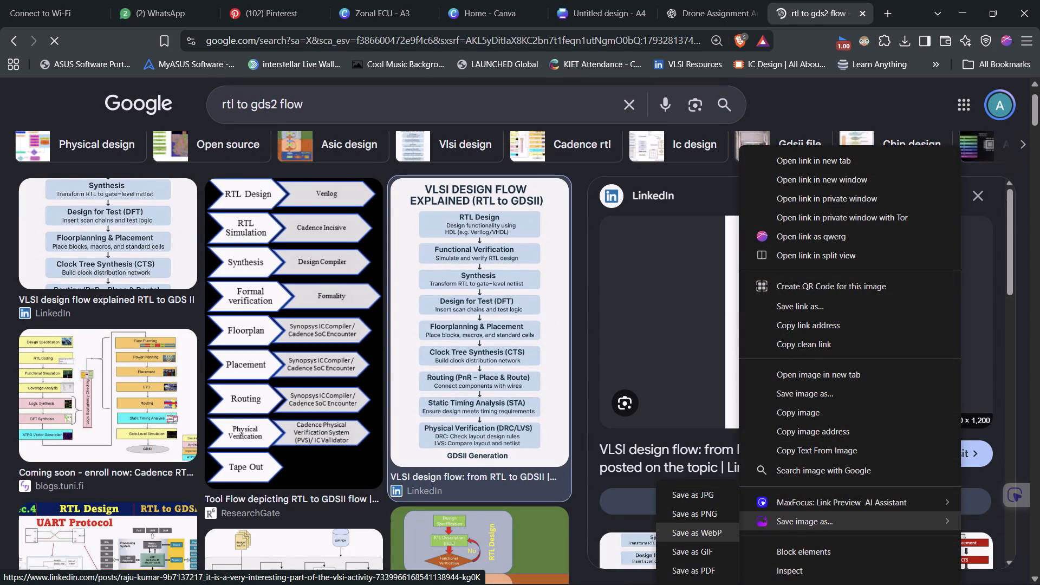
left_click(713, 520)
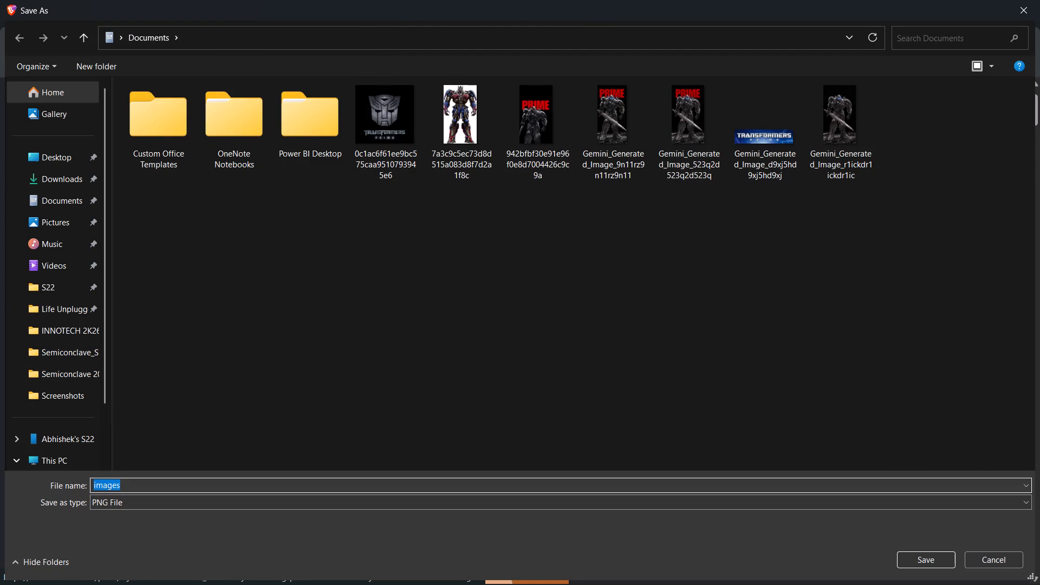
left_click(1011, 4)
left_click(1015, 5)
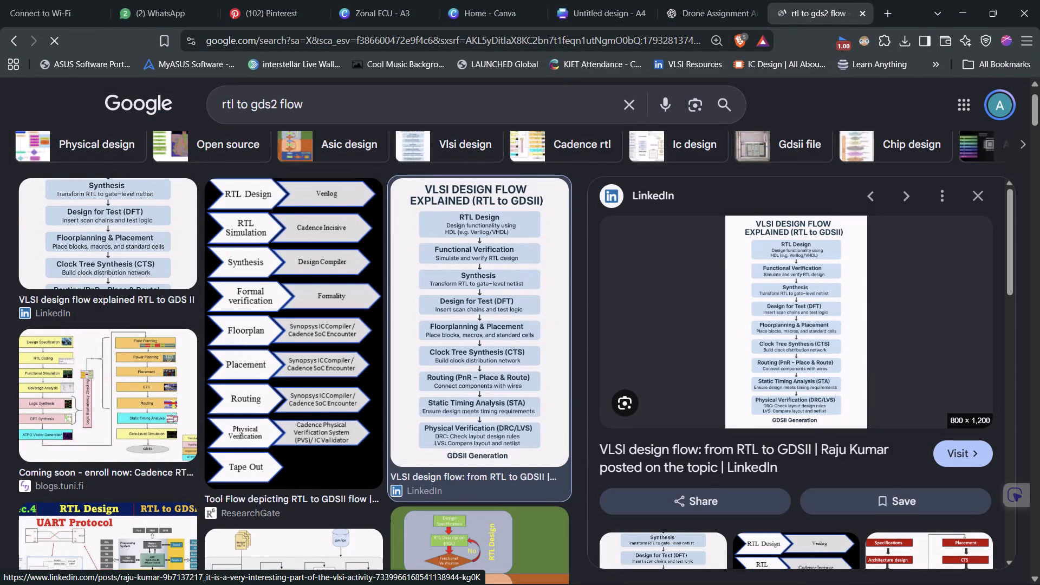
Save the previewed VLSI design flow chart as a PNG file named images.
right_click(818, 369)
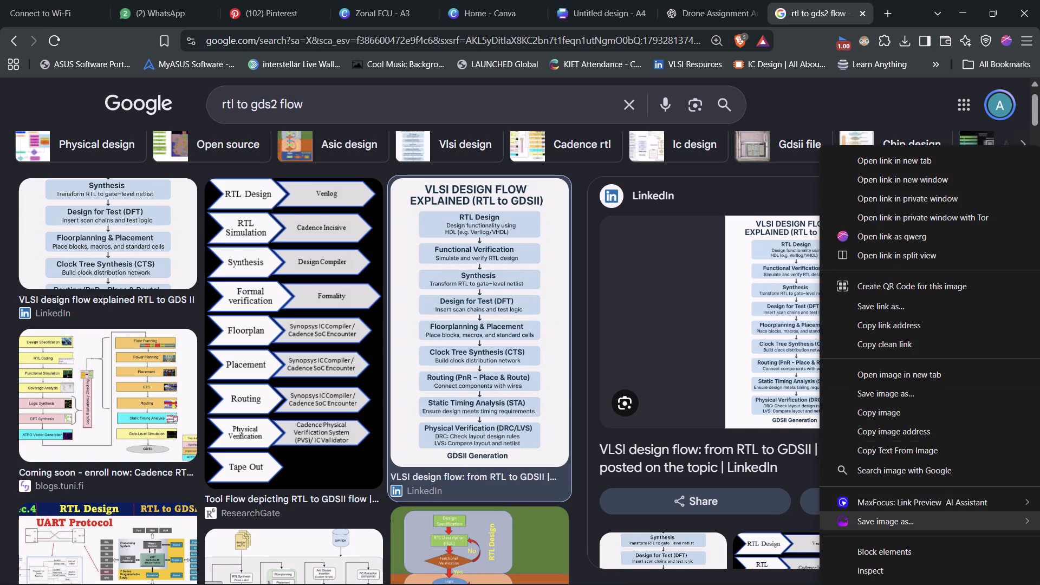
left_click(932, 522)
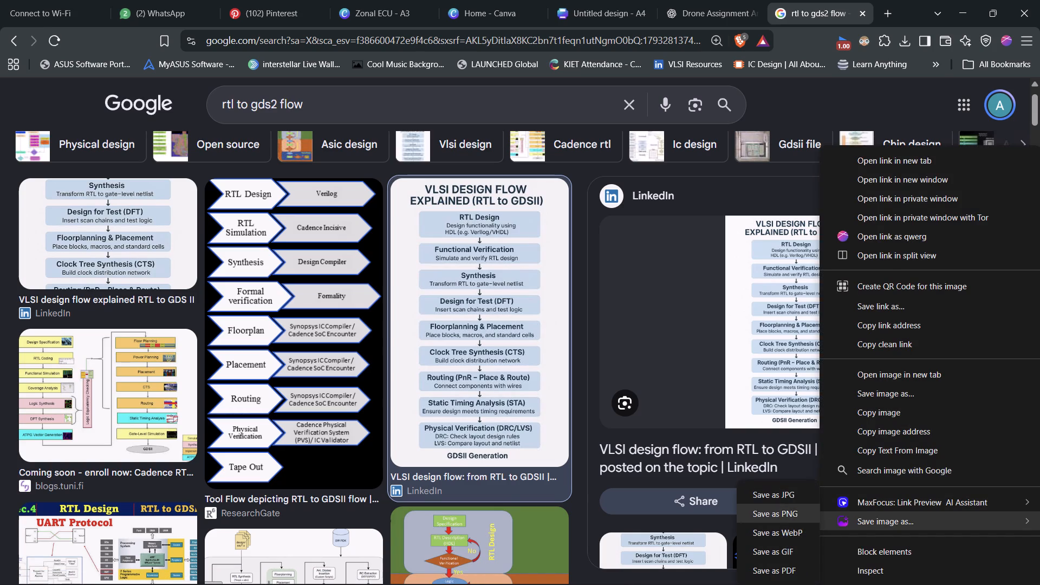
left_click(776, 516)
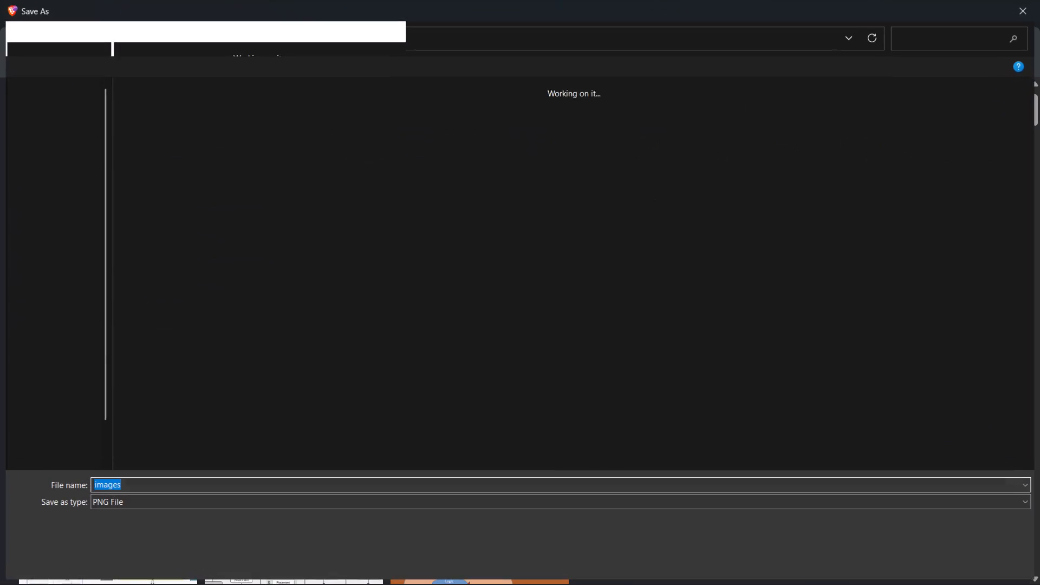
key("Return")
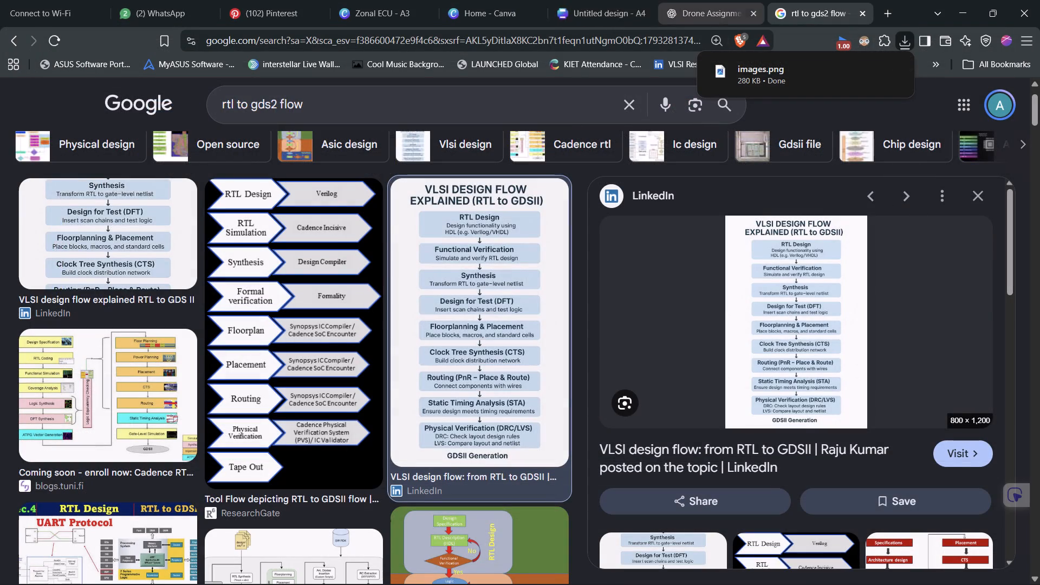
Switch to the untitled A4 Canva design and place the downloaded images.png on blank page 3.
left_click(599, 0)
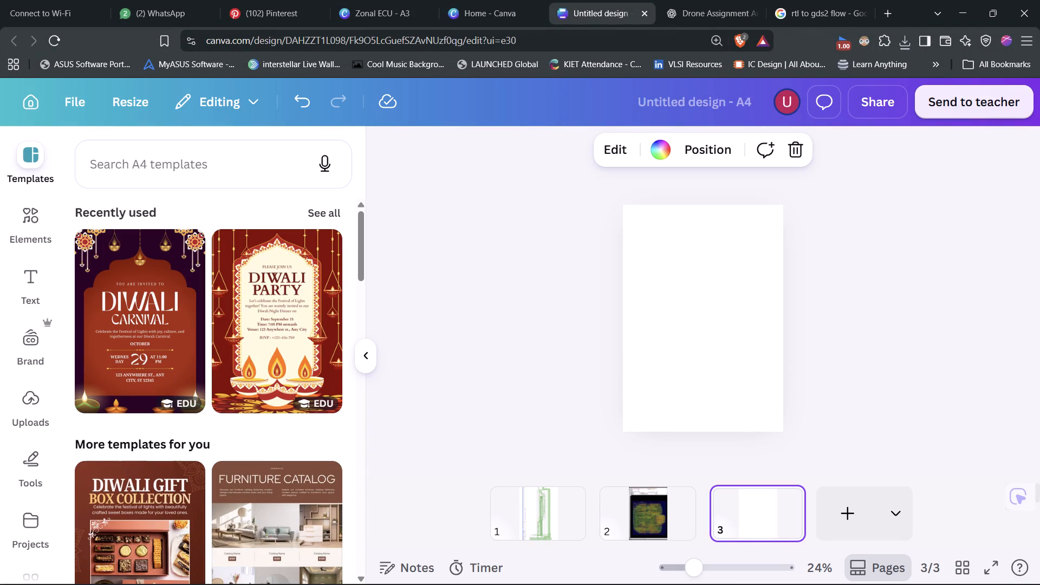
left_click(906, 34)
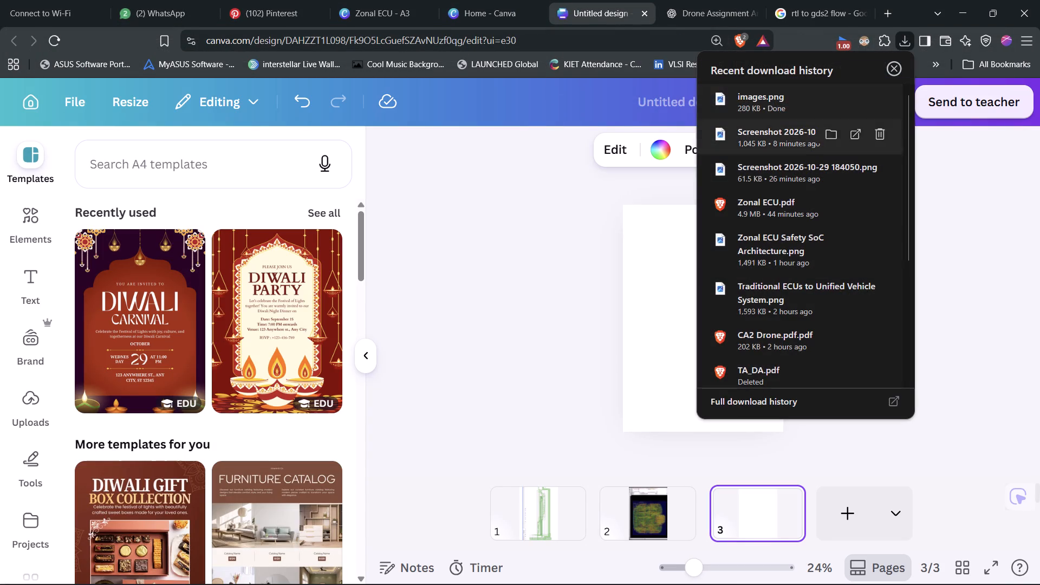
left_click_drag(809, 95, 645, 348)
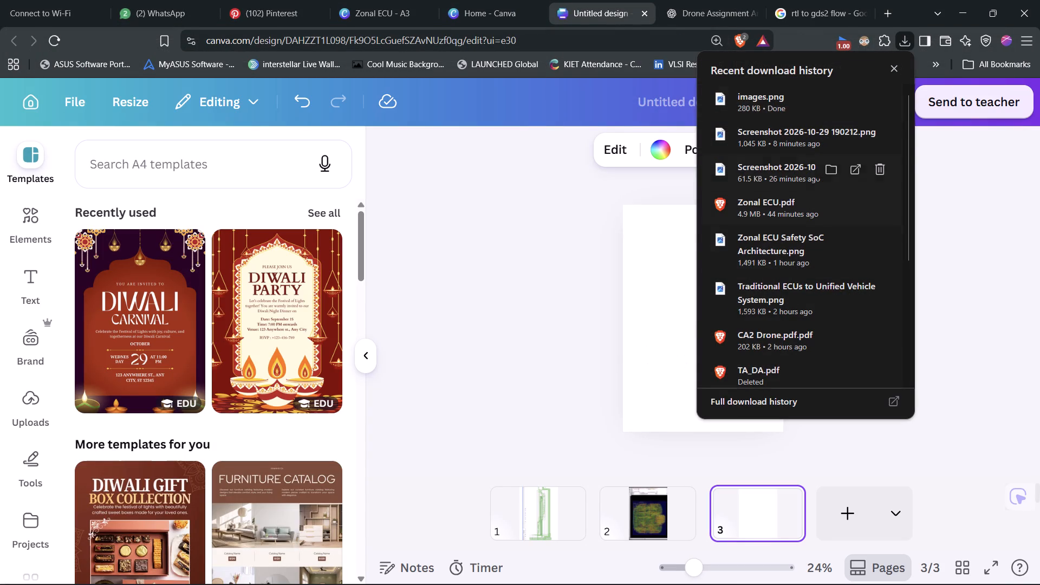
left_click(994, 226)
Enlarge the flowchart image on page 3 proportionally from its corners to about 20.2 by 30.3 cm, nearly covering the page.
left_click(707, 337)
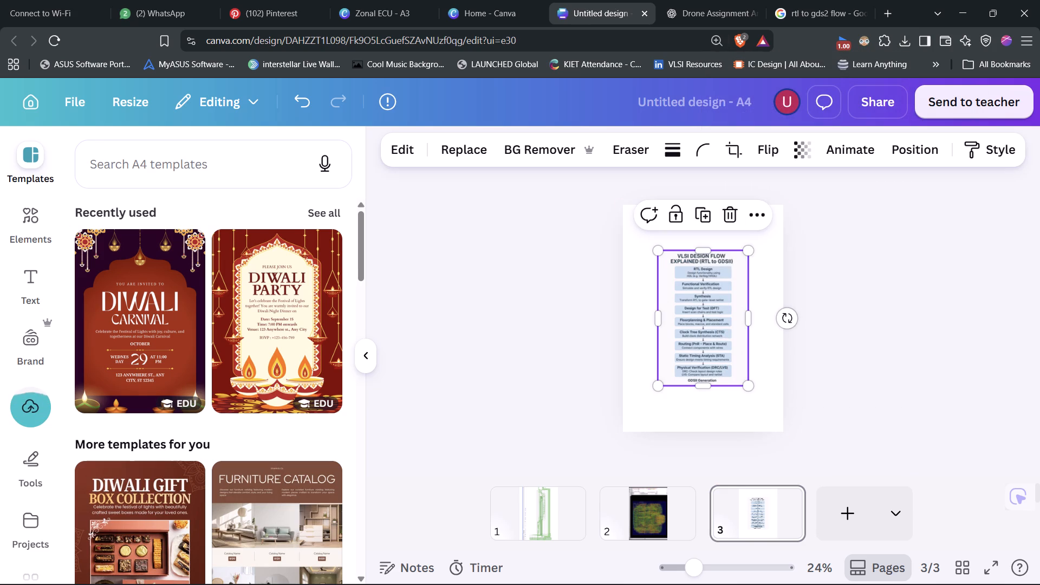
left_click_drag(750, 253, 781, 204)
left_click_drag(662, 382, 655, 399)
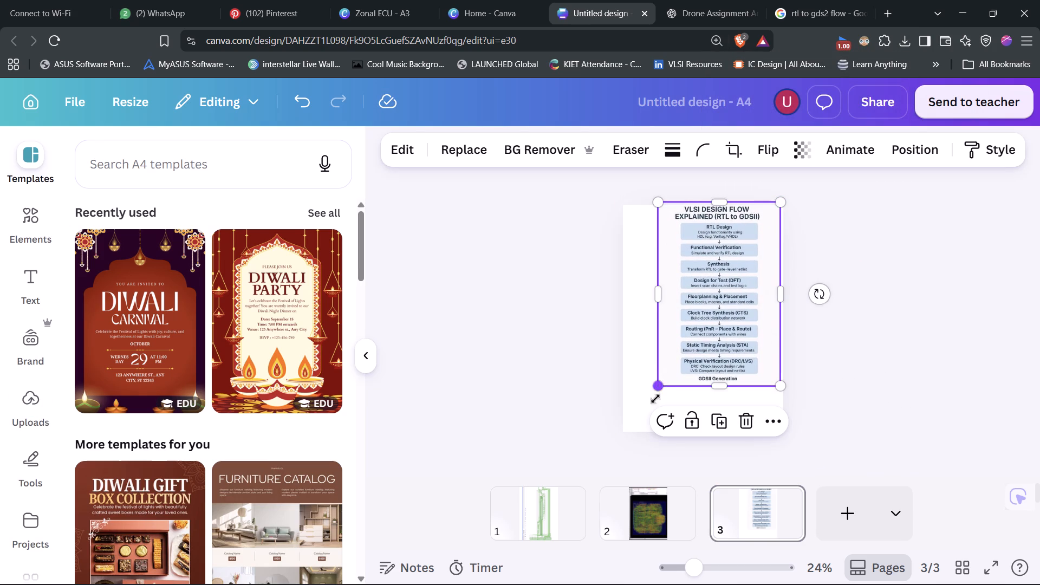
left_click_drag(655, 399, 636, 430)
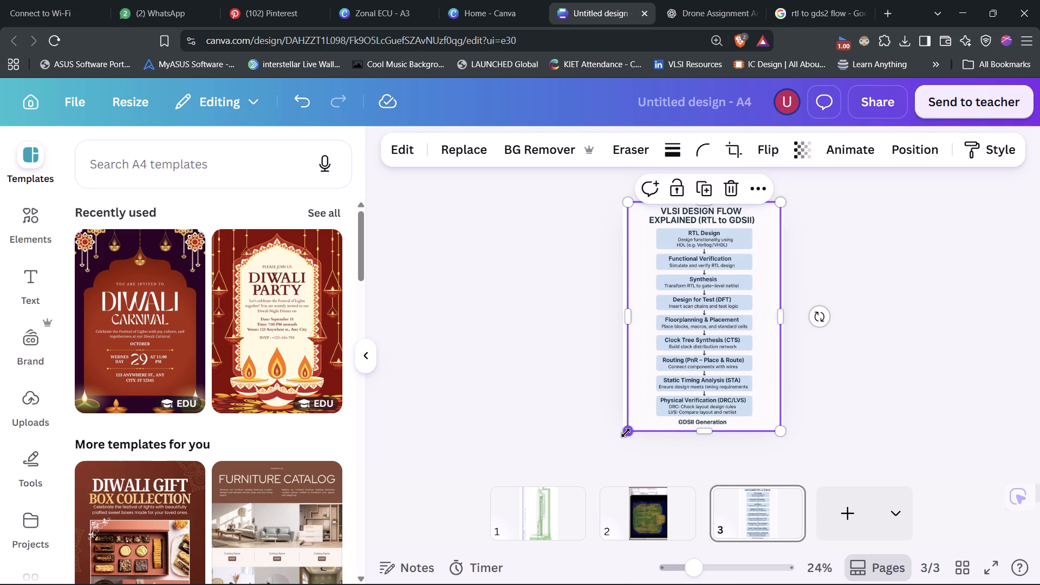
left_click_drag(626, 433, 616, 434)
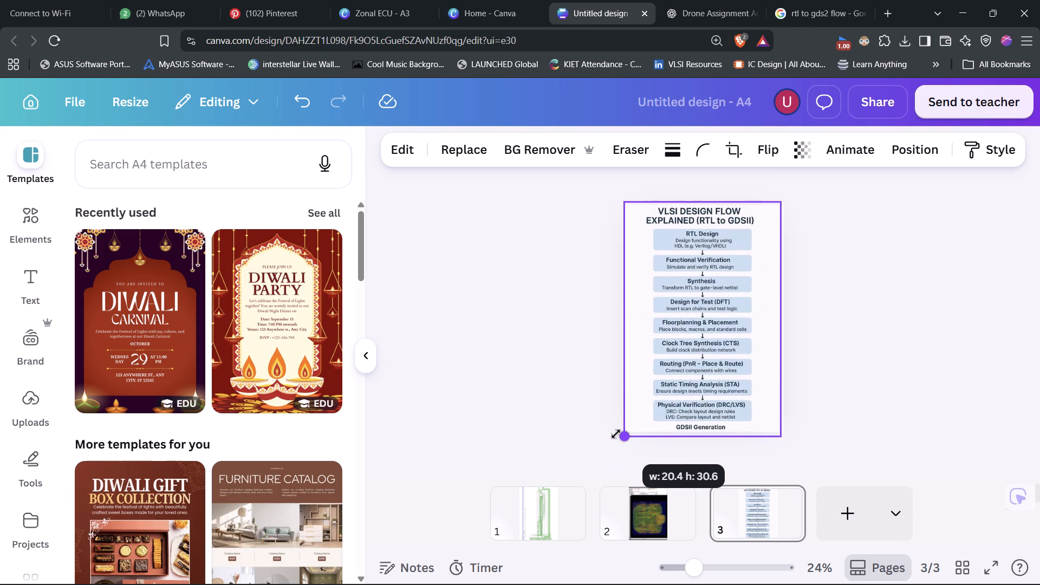
left_click_drag(616, 434, 617, 431)
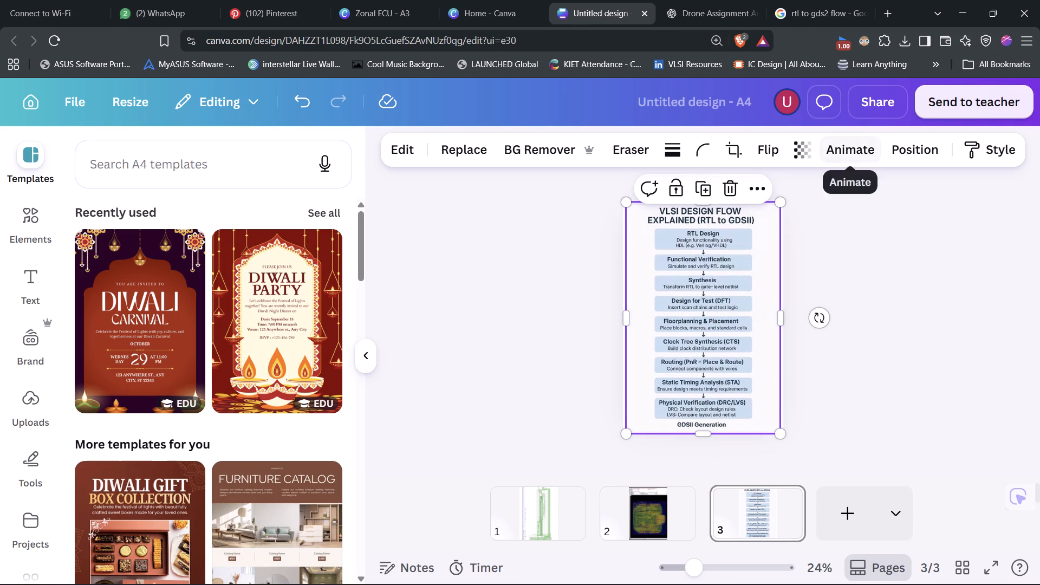
Align the flowchart image to the horizontal centre and vertical middle of page 3.
left_click(908, 139)
left_click(259, 396)
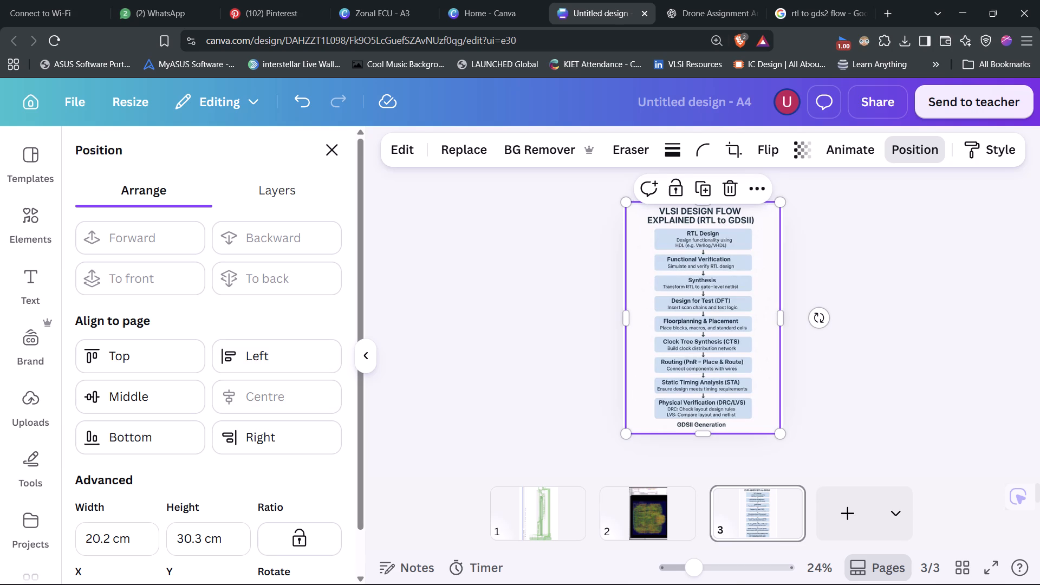
left_click(185, 401)
left_click(842, 266)
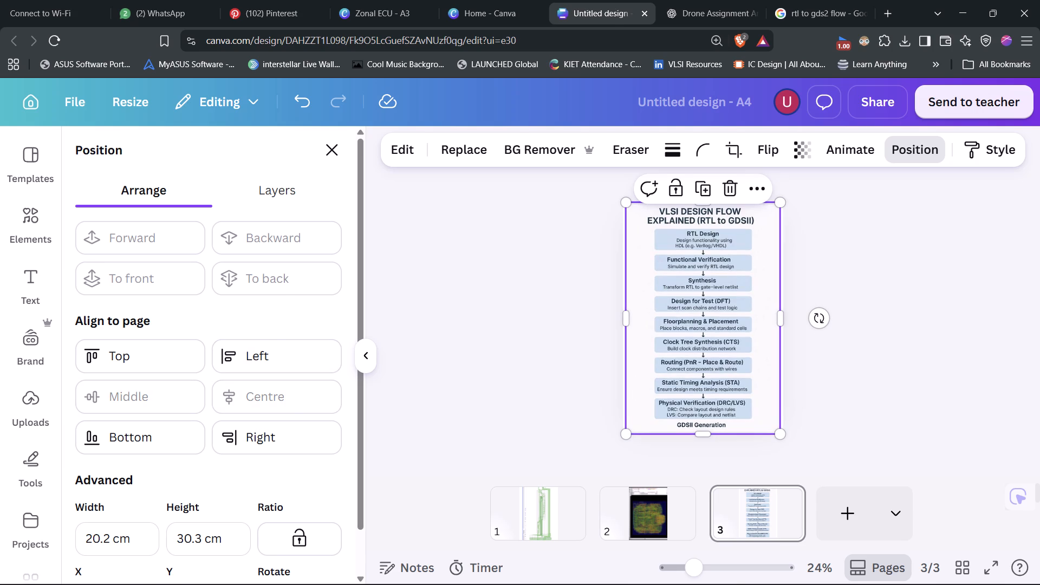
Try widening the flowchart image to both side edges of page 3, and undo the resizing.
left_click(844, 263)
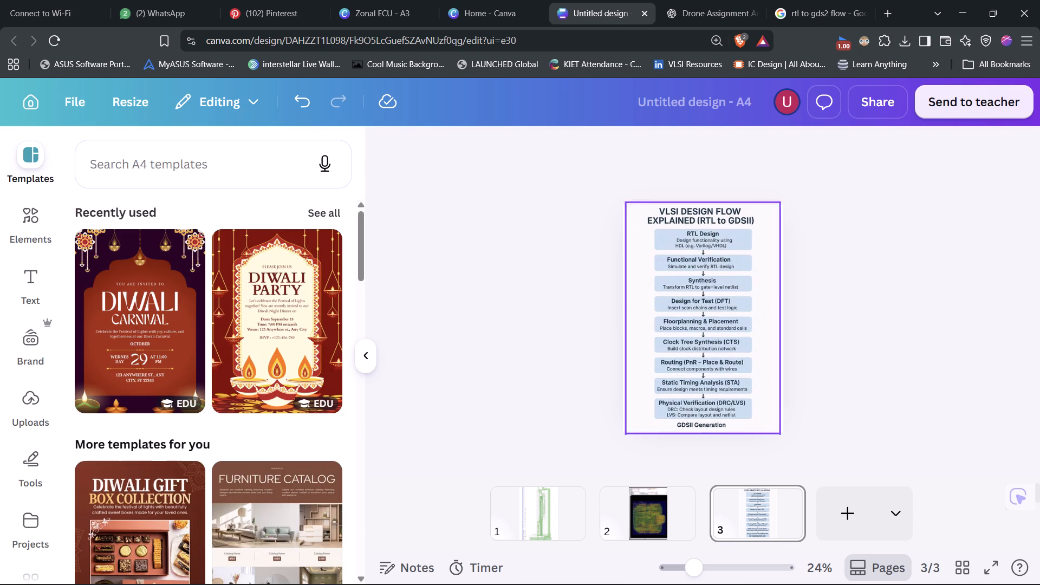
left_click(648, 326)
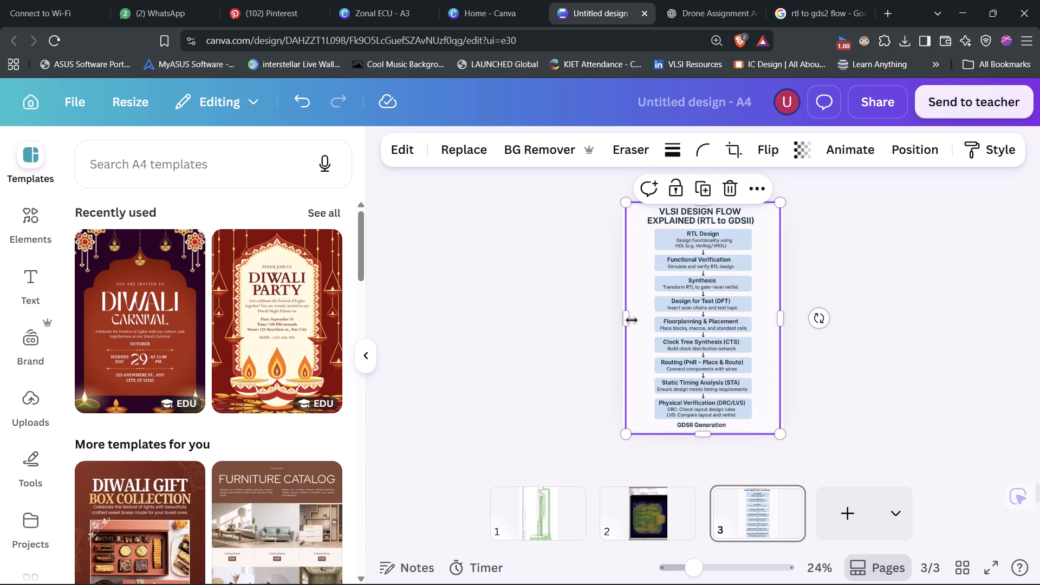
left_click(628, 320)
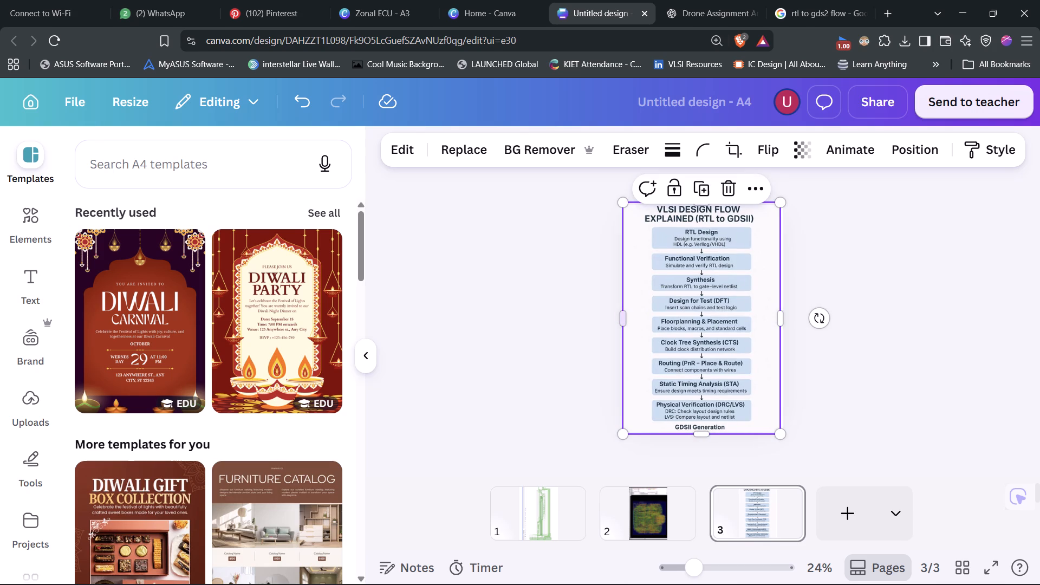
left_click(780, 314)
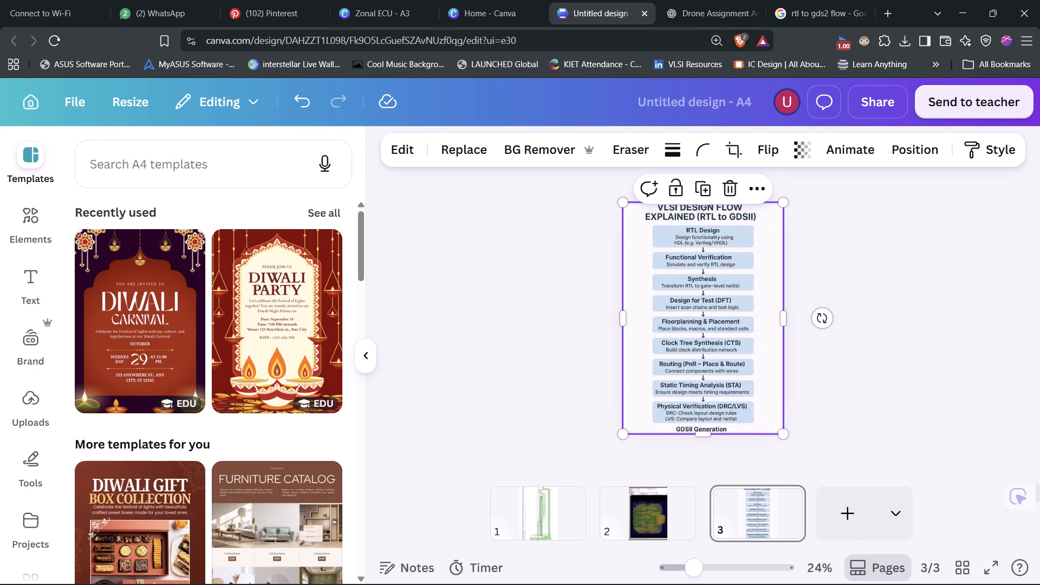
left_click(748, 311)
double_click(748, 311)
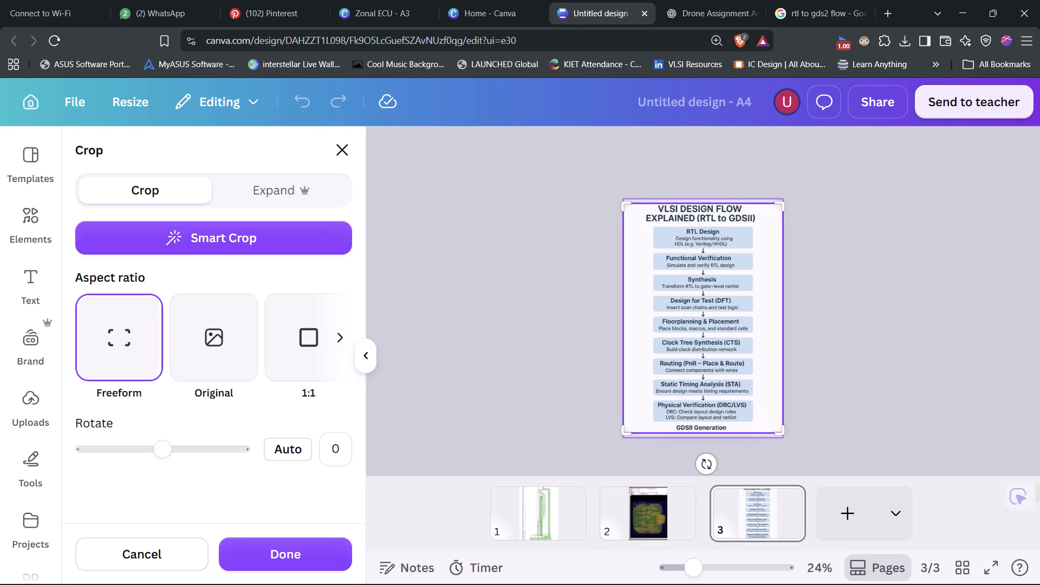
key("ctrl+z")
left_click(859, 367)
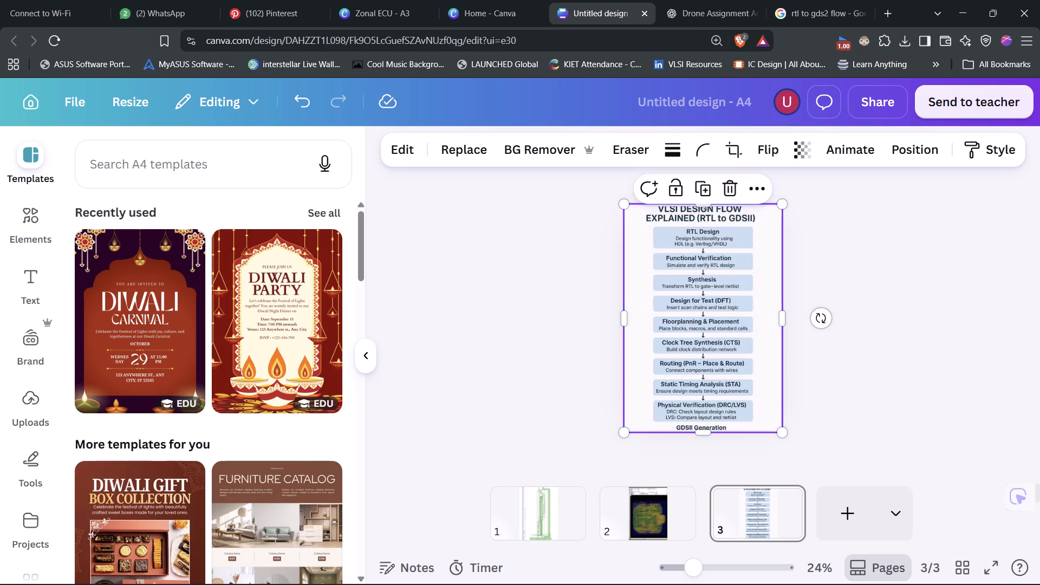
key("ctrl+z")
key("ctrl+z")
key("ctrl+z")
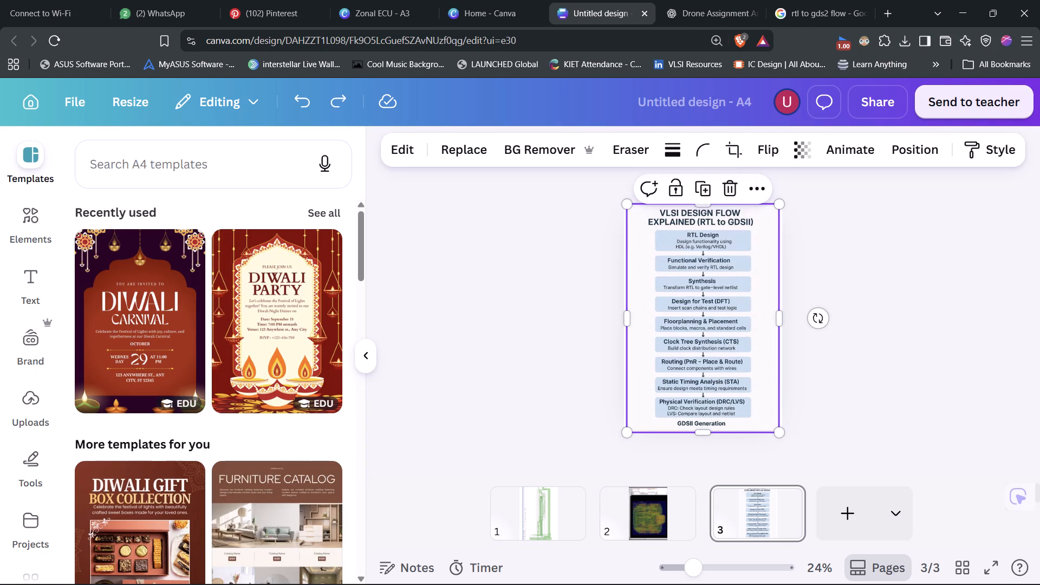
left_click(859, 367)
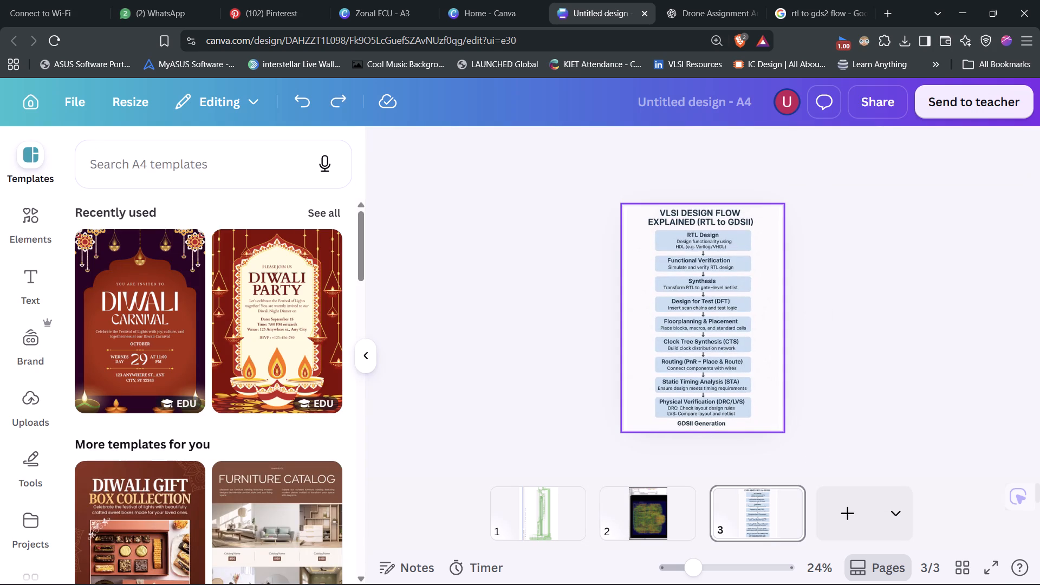
Set page 3's background to the off-white photo colour taken from the flowchart image.
left_click(624, 339)
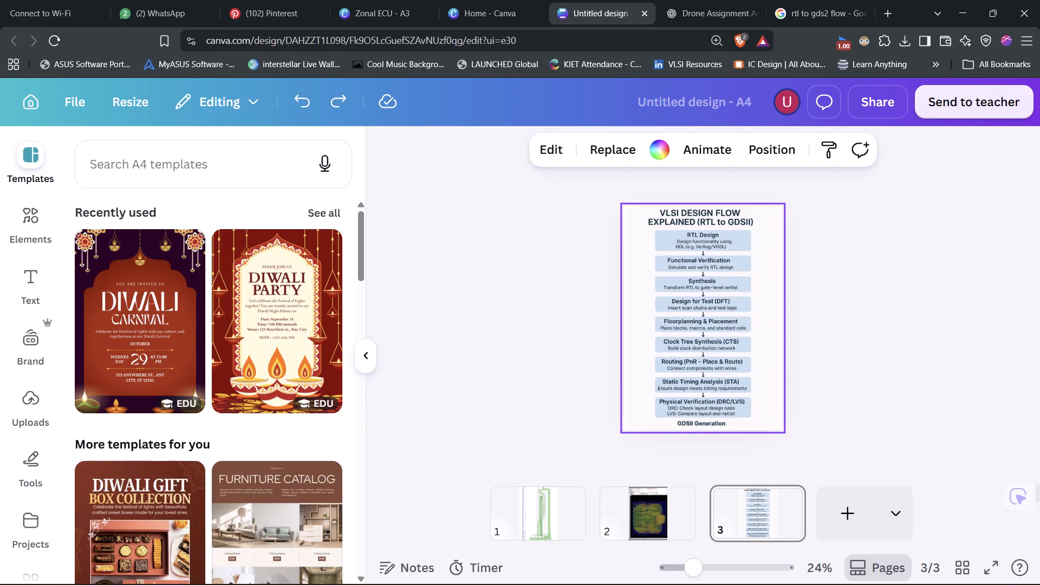
left_click(662, 144)
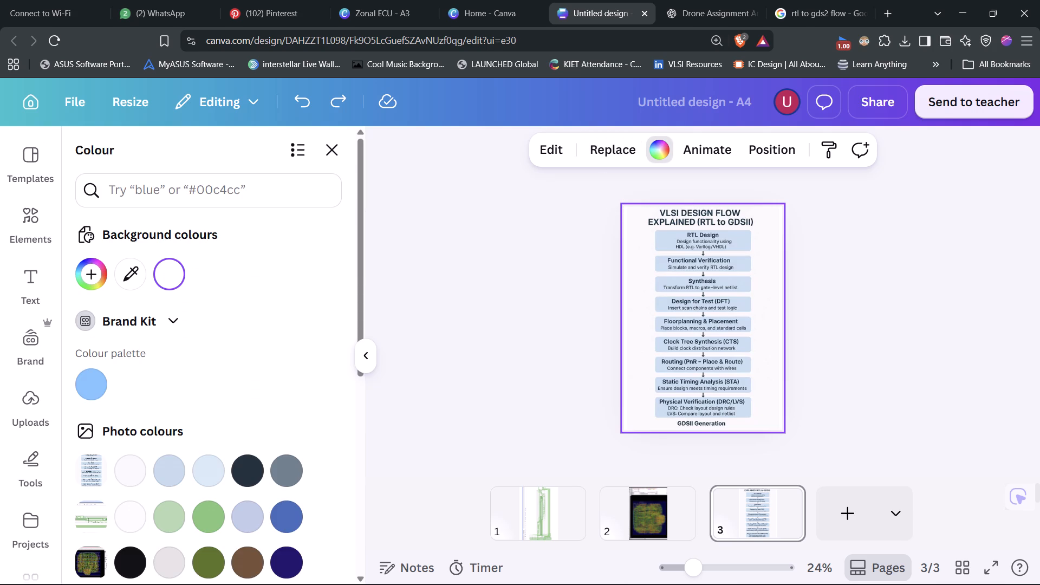
left_click(131, 468)
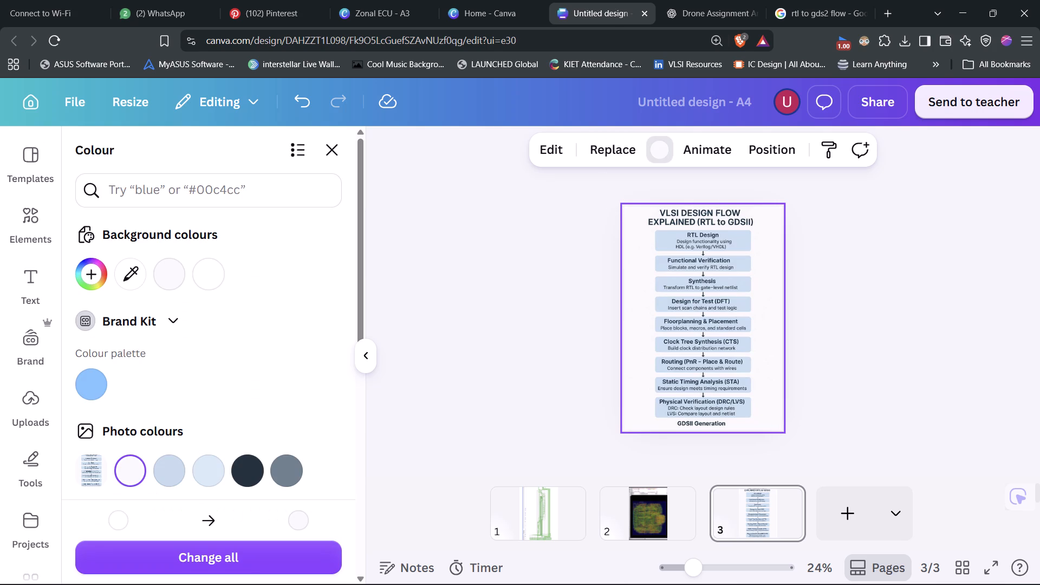
left_click(840, 333)
left_click(840, 333)
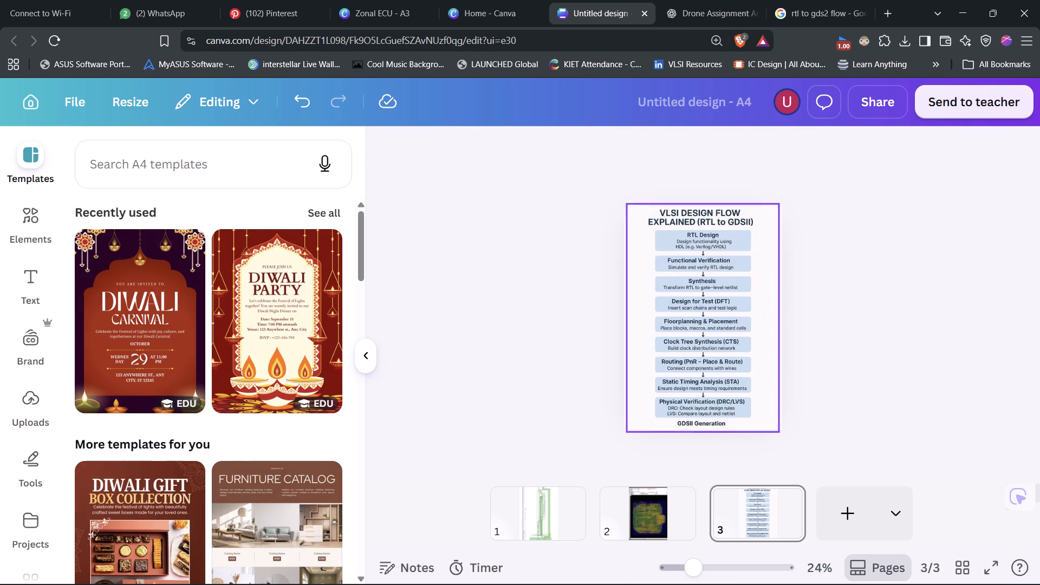
Name the untitled design Posters A4.
left_click(692, 114)
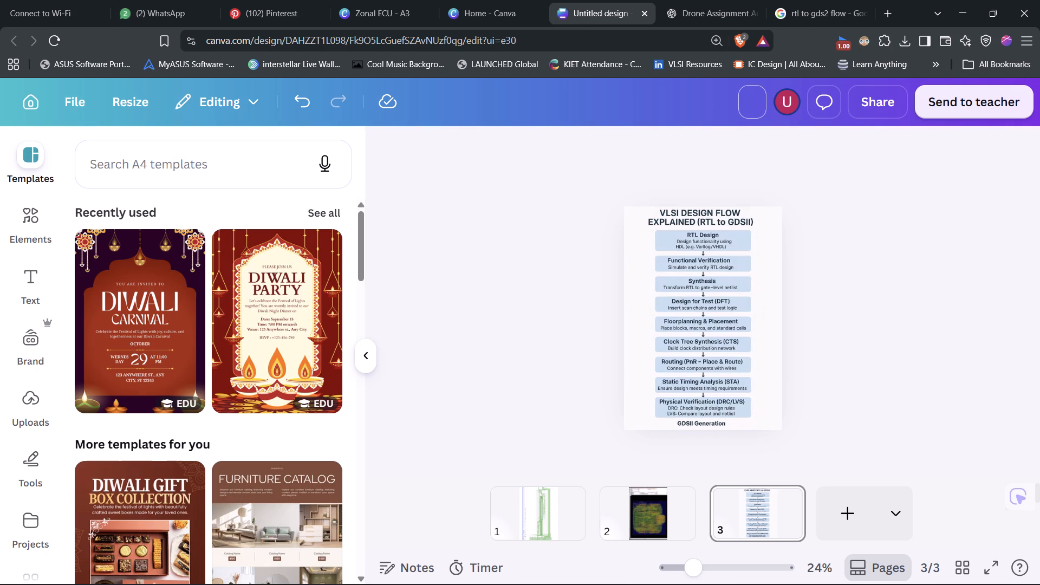
type("Posters A")
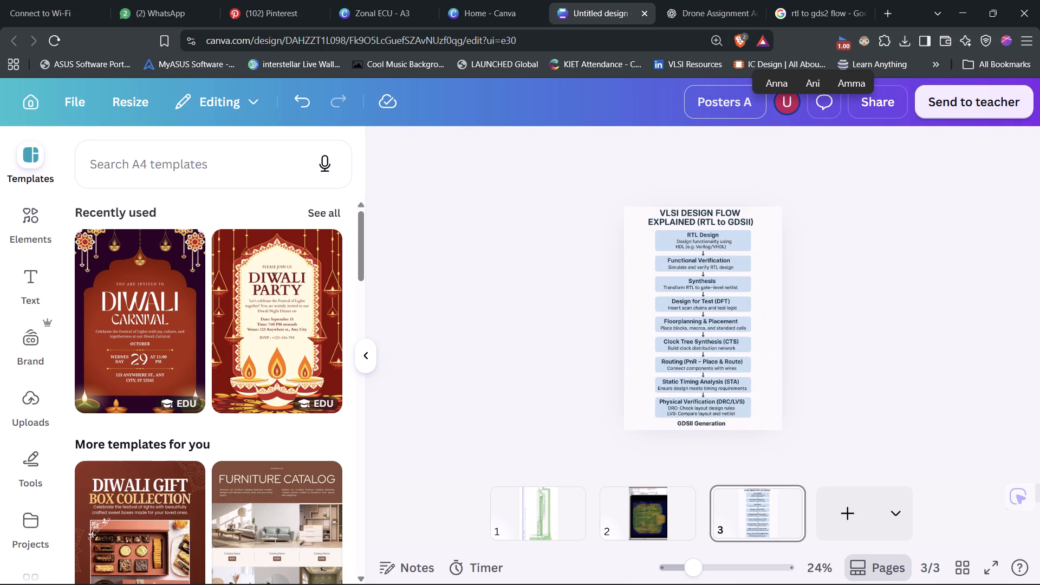
key("4")
key("Return")
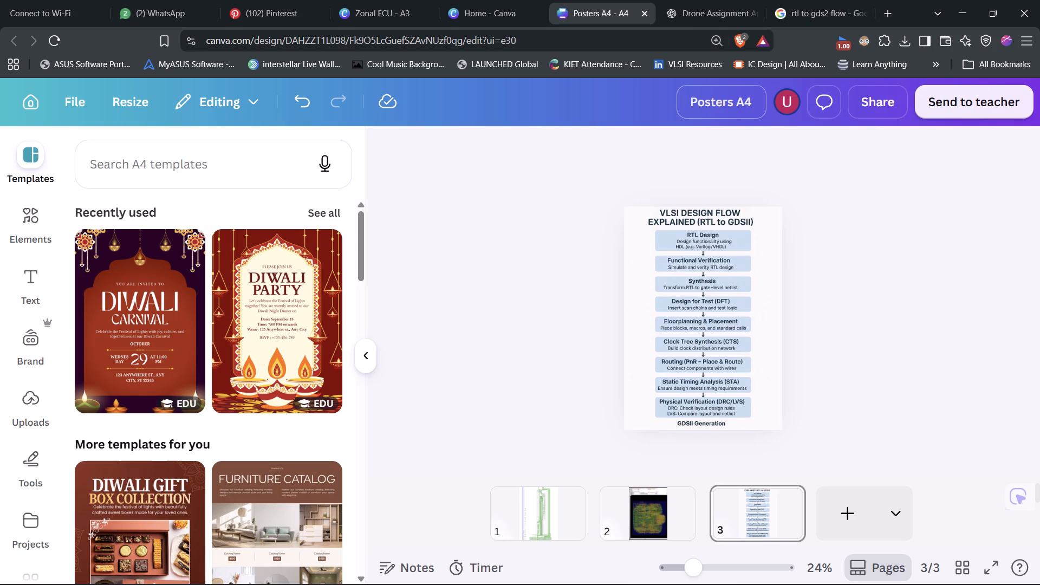
Add Zonal ECUs to the front of the design title so it reads Zonal ECUs Posters A4.
left_click(754, 100)
key("Left")
key("Left")
key("Left")
key("Left")
key("Left")
key("Left")
key("Left")
key("Left")
key("Left")
key("Left")
type("Zonal")
key("space")
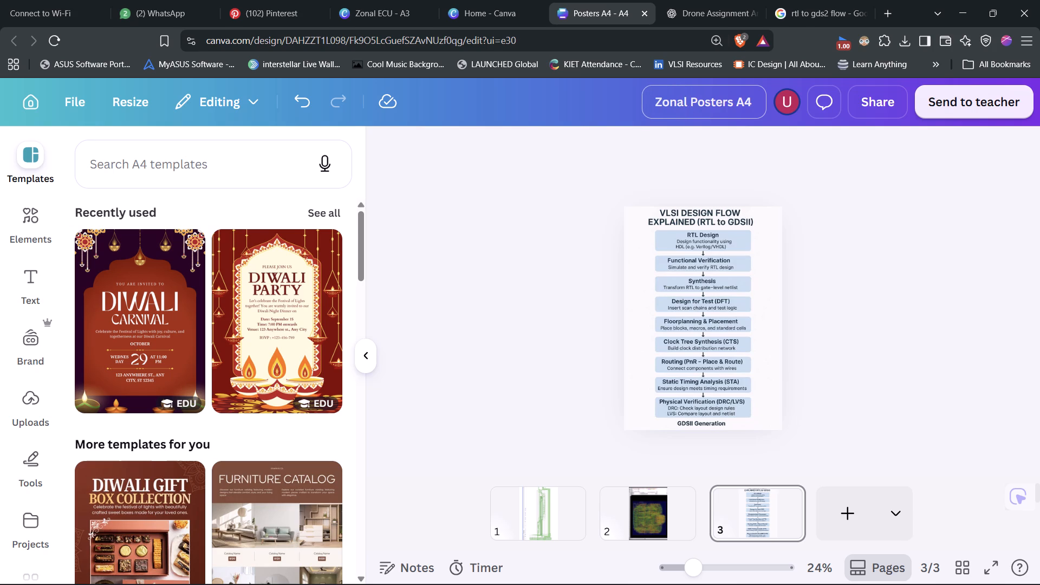
type("ECUs")
key("space")
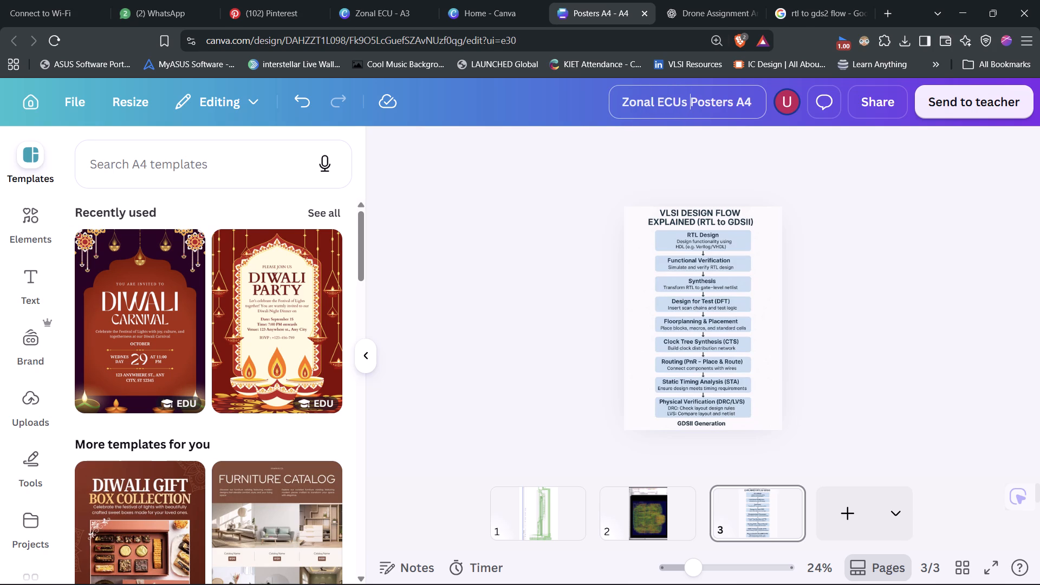
left_click_drag(901, 214, 912, 214)
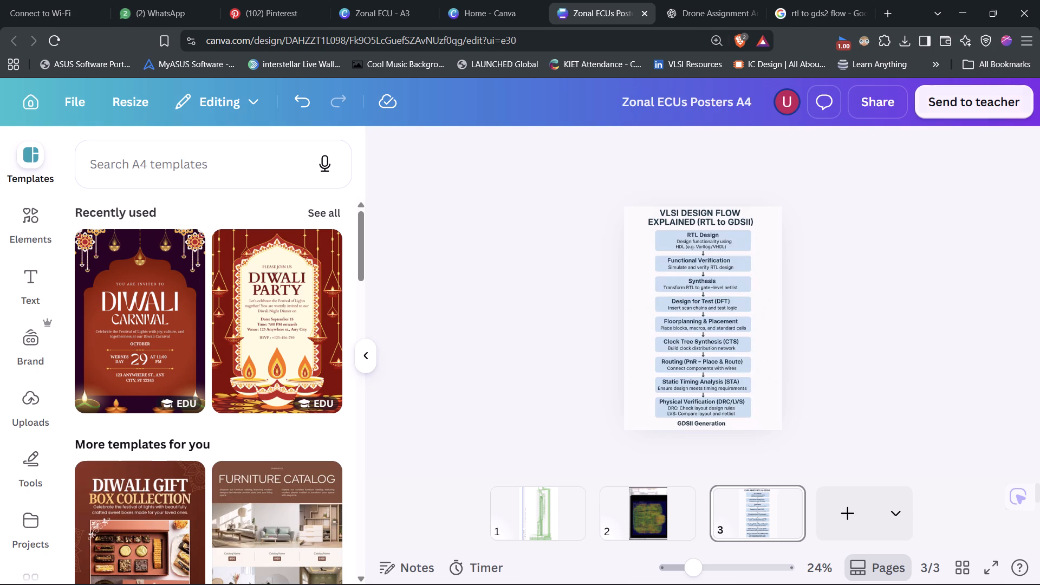
Download all pages of the design as a print PDF with the CMYK colour profile.
left_click(887, 110)
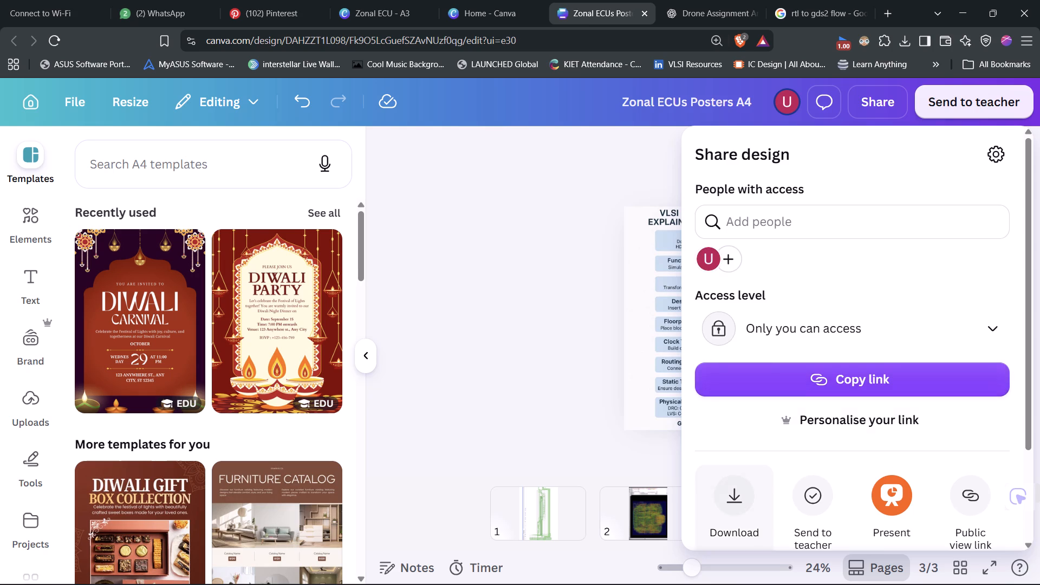
left_click(748, 505)
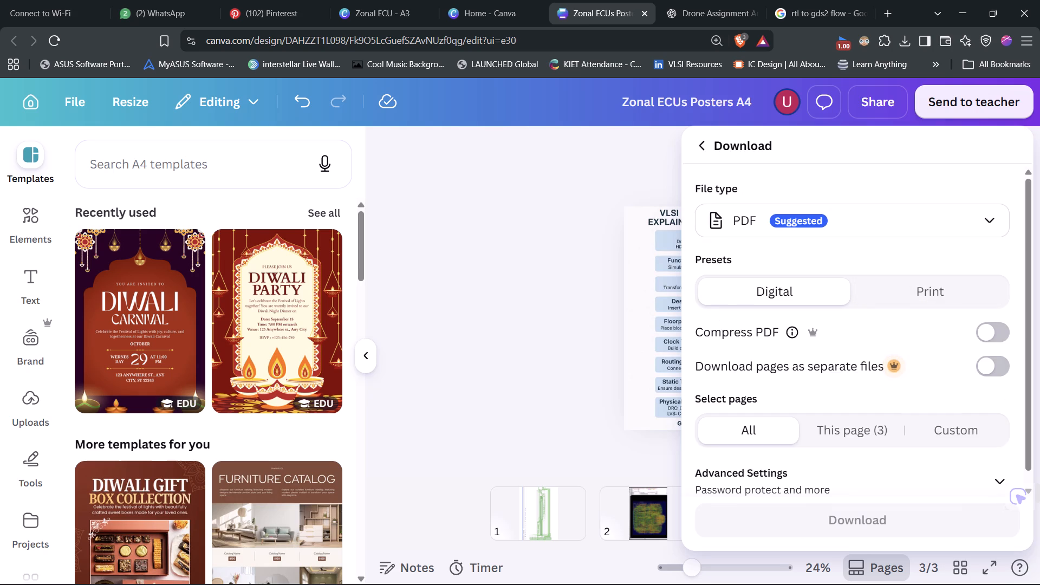
left_click(946, 298)
left_click(960, 371)
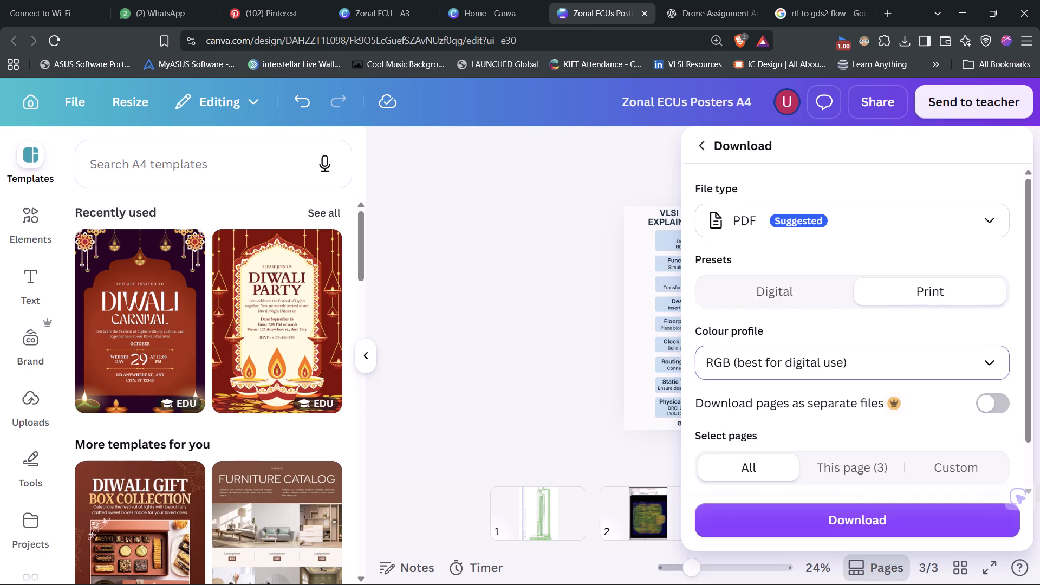
left_click(945, 434)
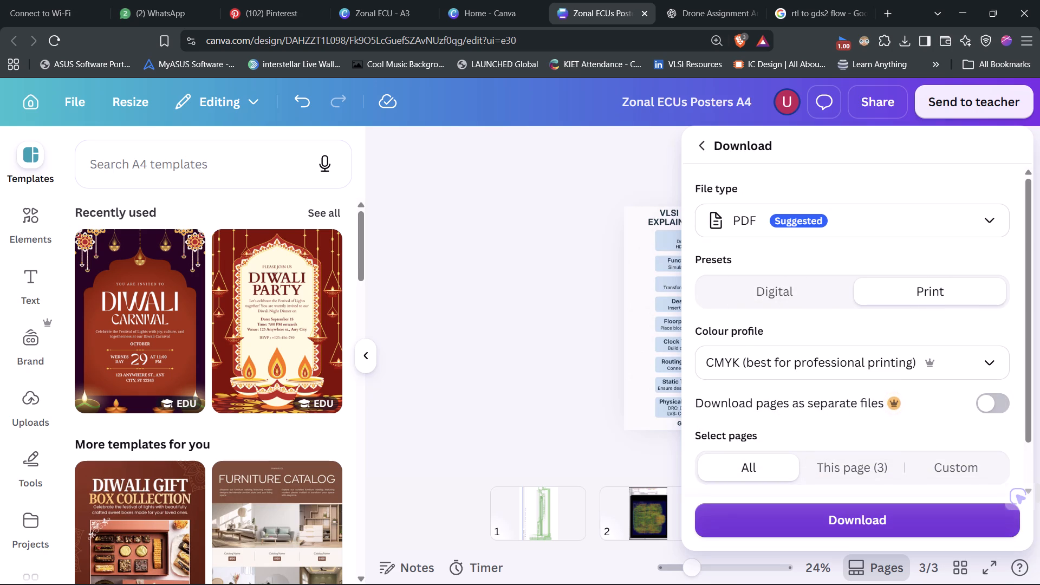
left_click(763, 519)
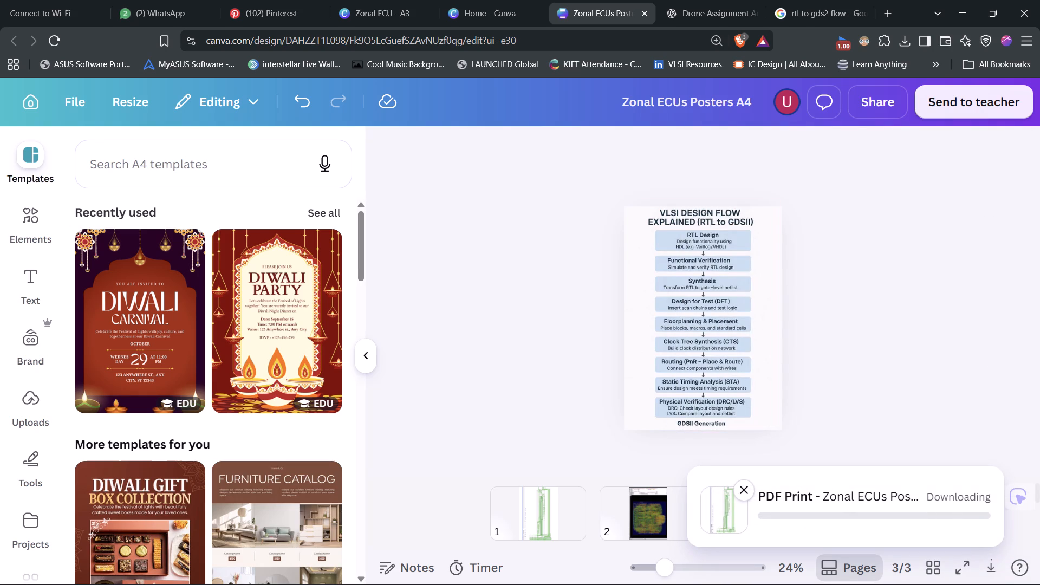
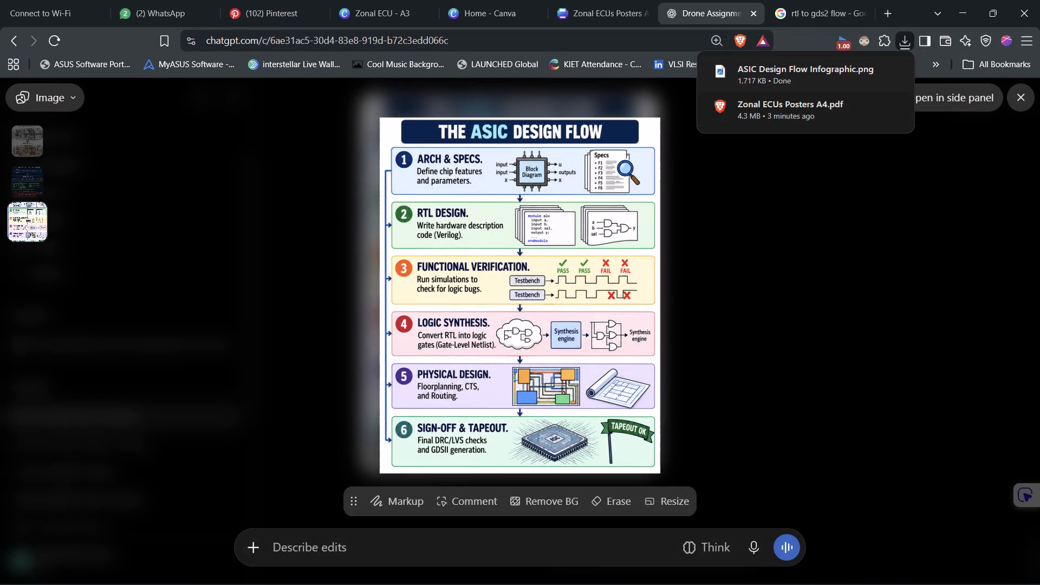
Switch to the Zonal ECUs Posters A4 design in Canva and add a blank fourth page.
left_click(615, 0)
left_click(693, 311)
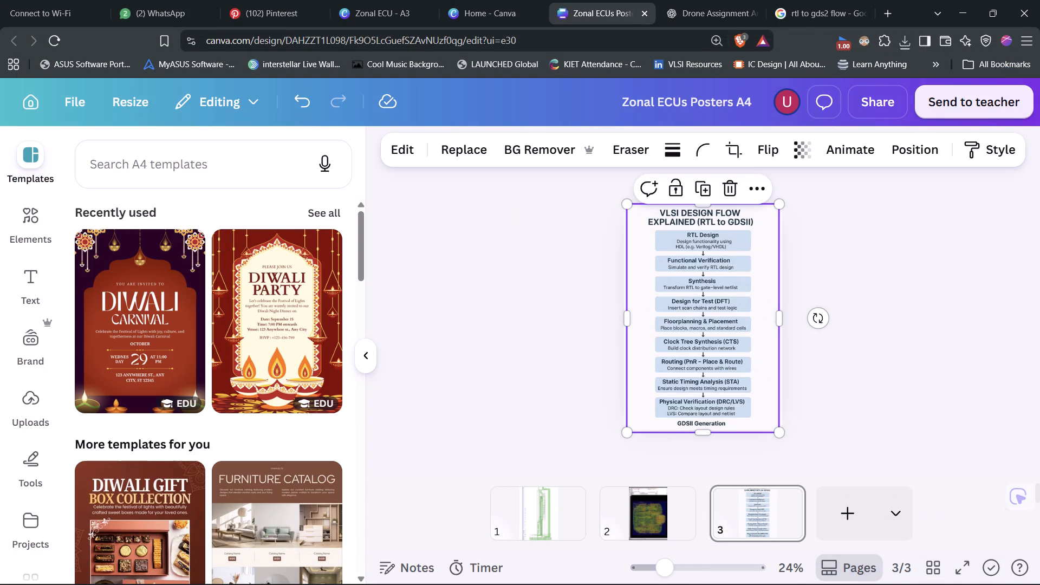
left_click(829, 512)
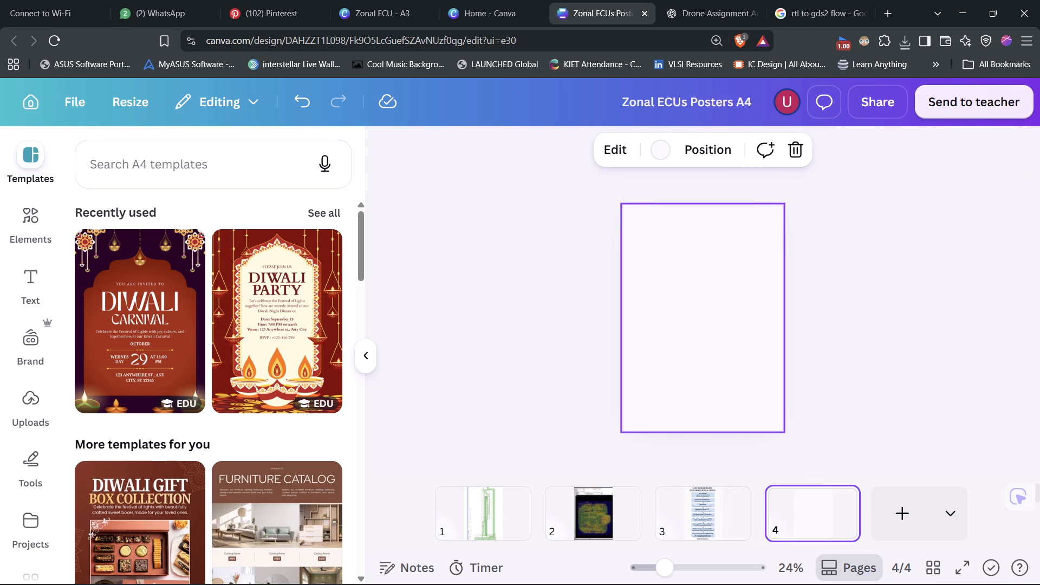
left_click(718, 353)
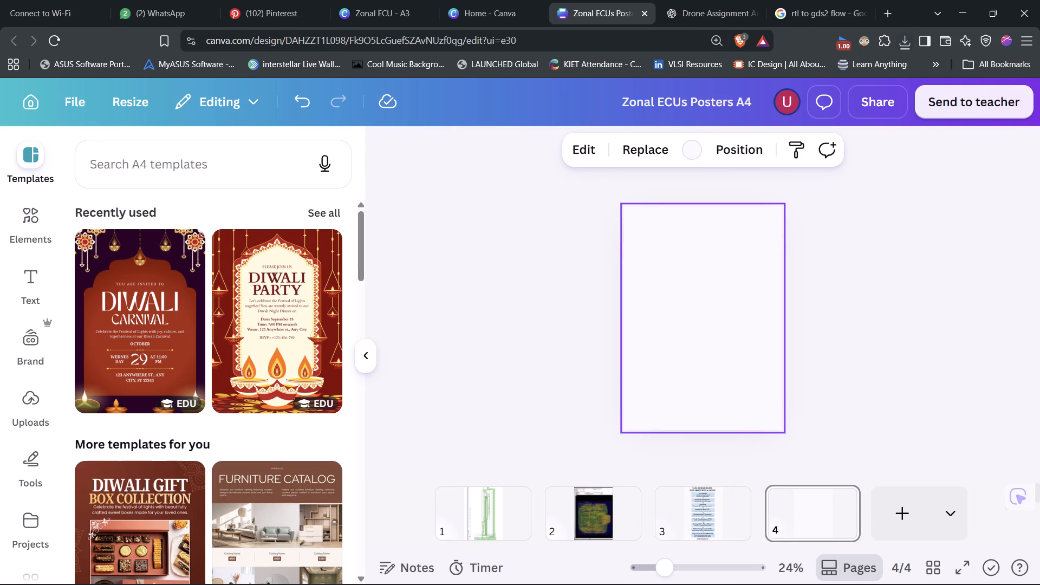
Place the downloaded ASIC Design Flow Infographic image on the blank page 4.
left_click(906, 38)
left_click_drag(775, 100, 736, 135)
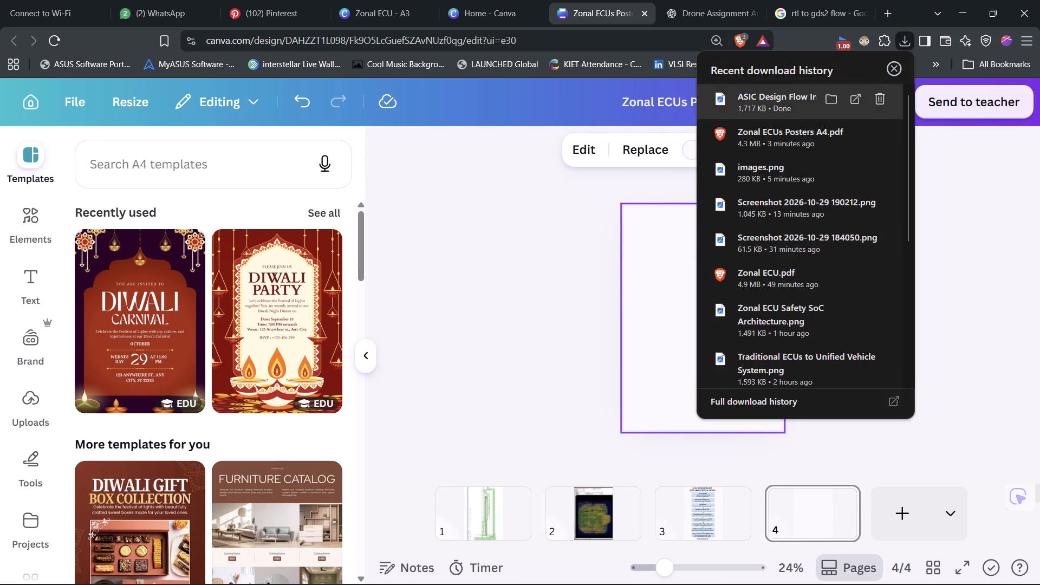
left_click_drag(736, 135, 664, 249)
double_click(664, 249)
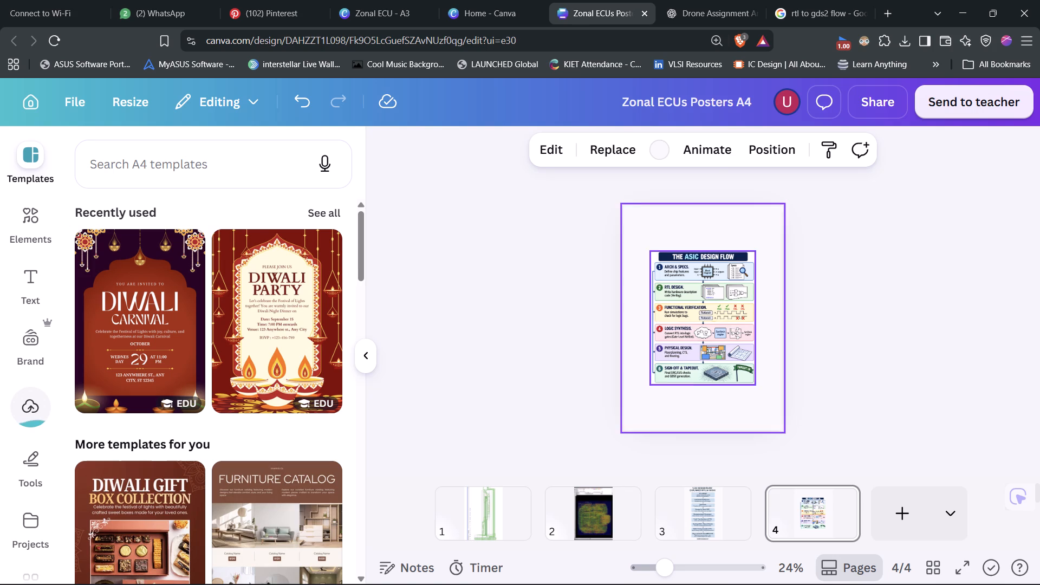
Enlarge the infographic on page 4 to the full page width, 21 cm wide by about 26.72 cm high.
left_click(691, 309)
left_click_drag(760, 252, 782, 213)
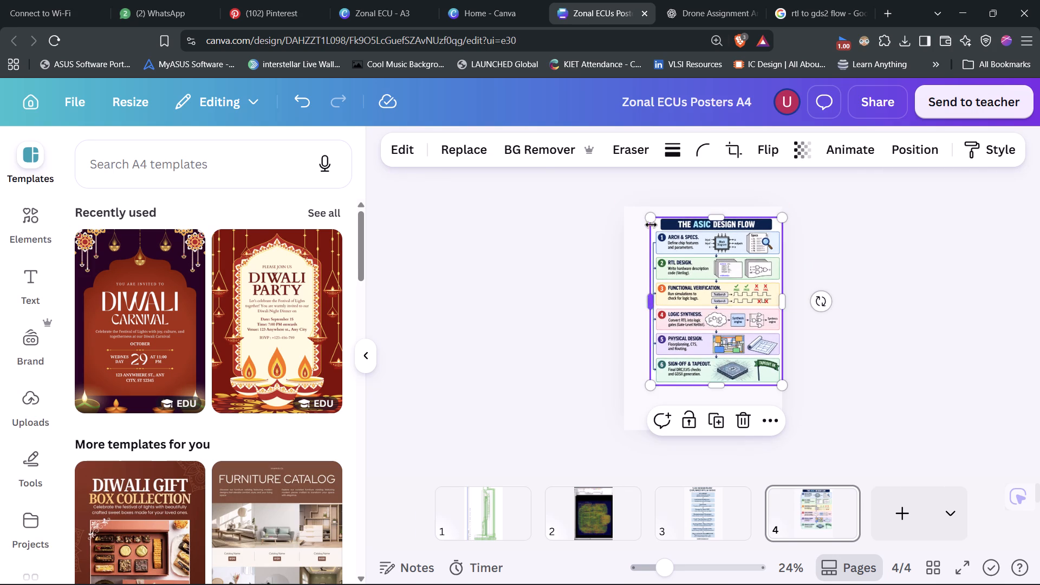
left_click_drag(651, 220, 639, 216)
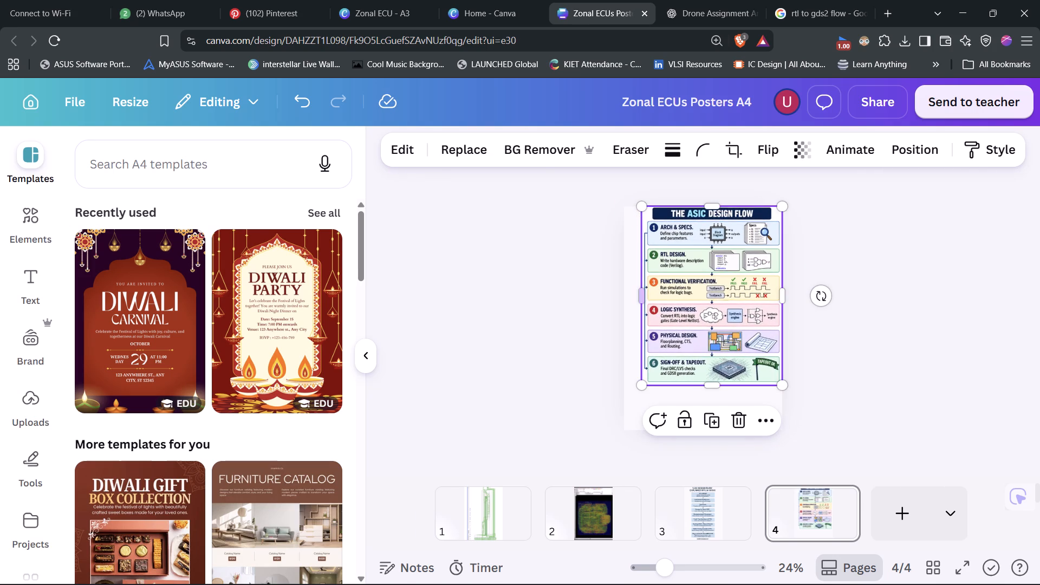
left_click_drag(643, 383, 634, 403)
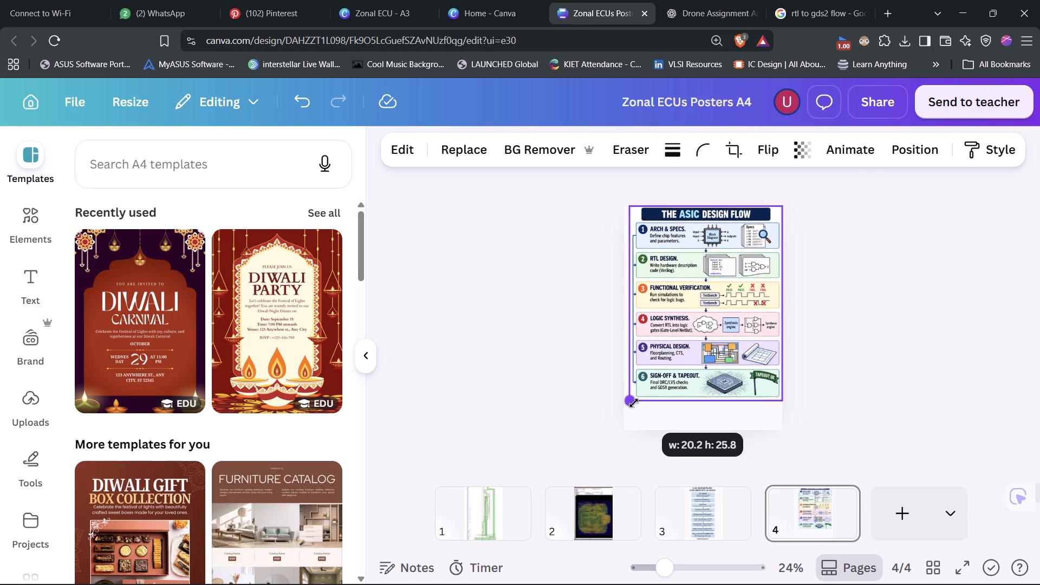
left_click_drag(634, 403, 632, 408)
left_click(705, 369)
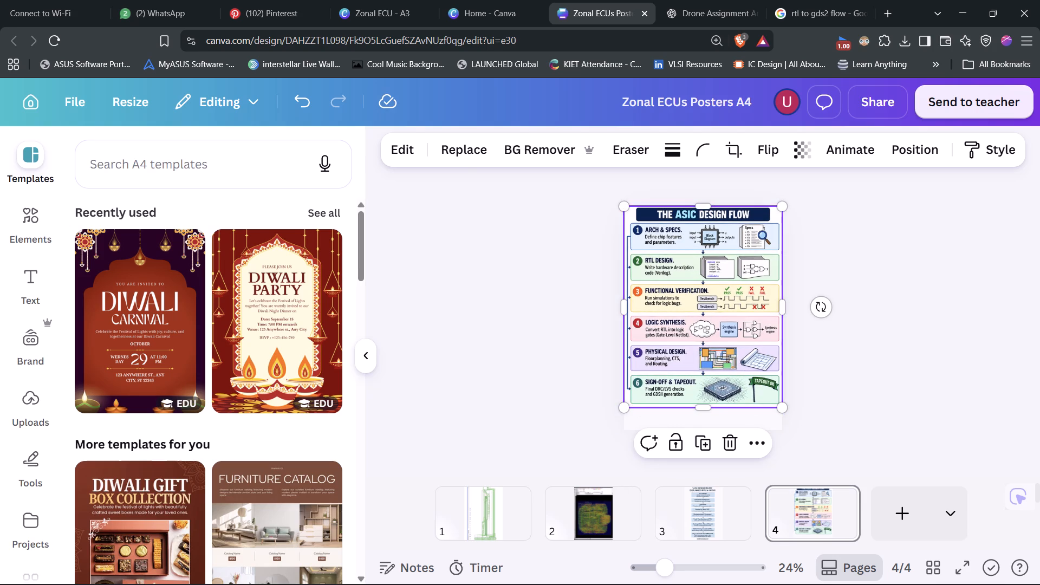
Align the infographic to the vertical middle of page 4.
left_click(763, 254)
left_click(907, 155)
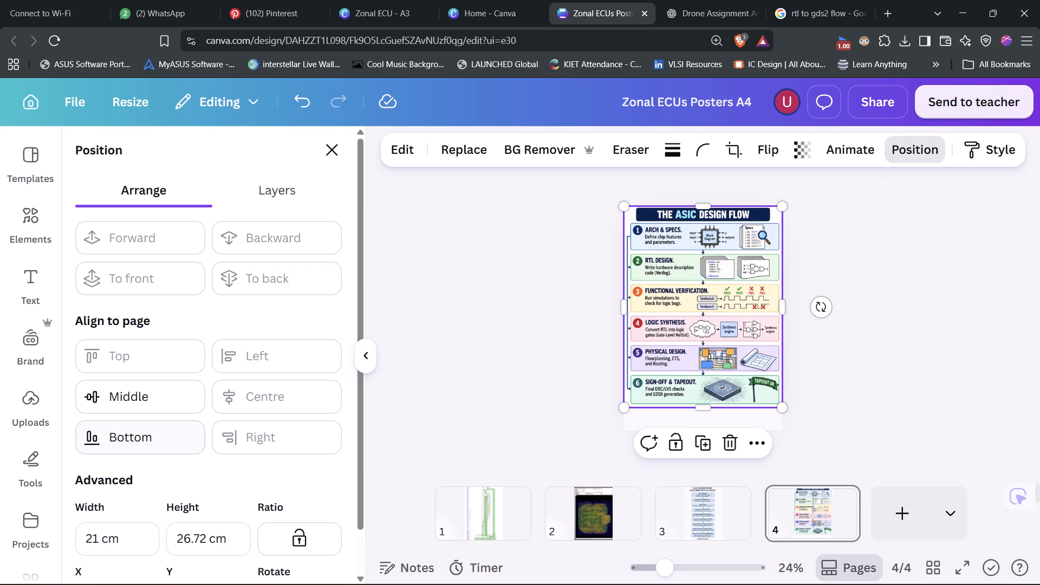
left_click(135, 405)
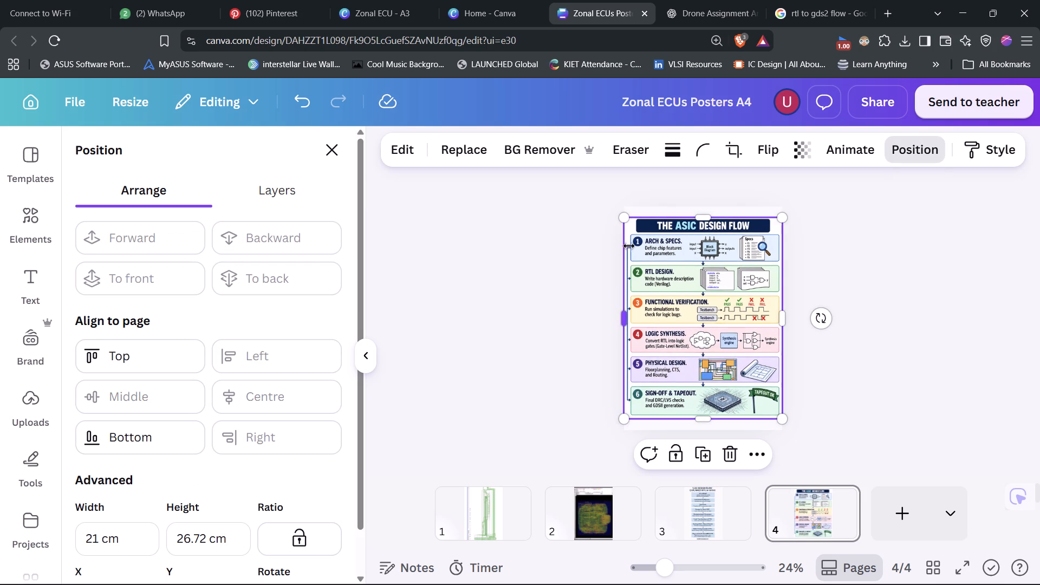
left_click(810, 253)
left_click(810, 253)
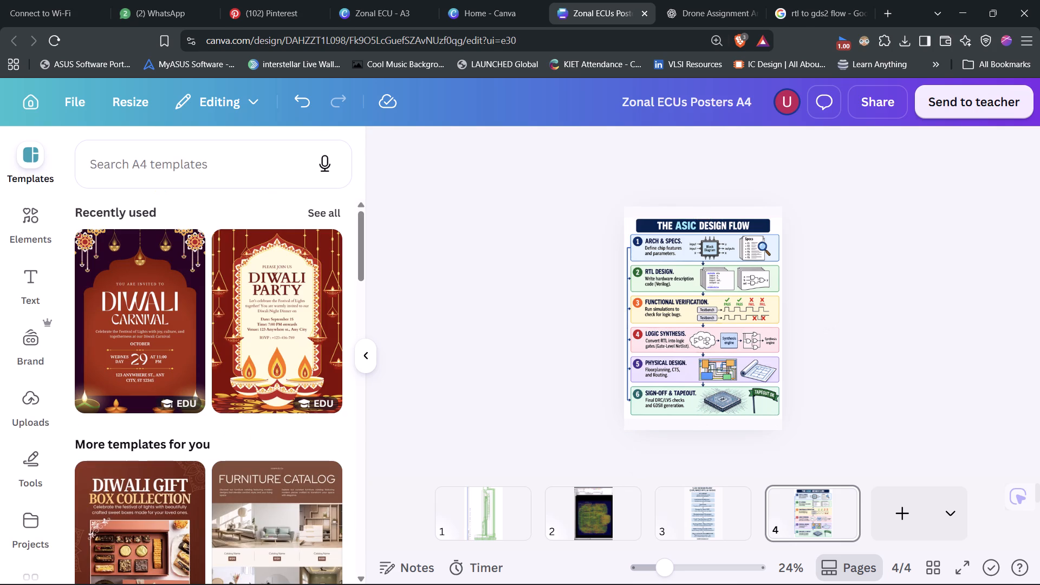
Try several photo colours, including navy, grey and light blue, as page 4's background and settle on Lightcyan #f8f9f9.
left_click(745, 210)
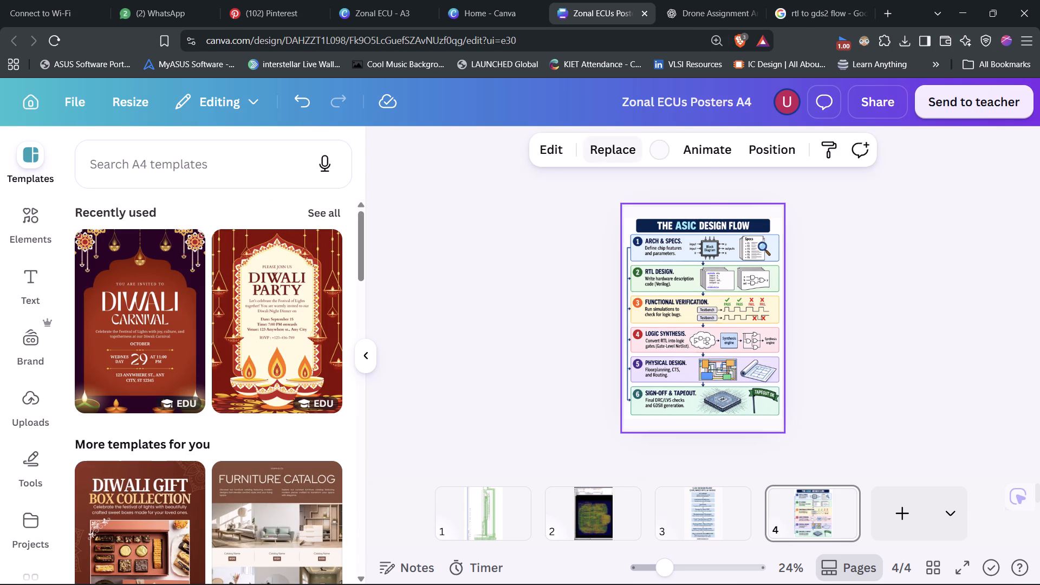
left_click(663, 153)
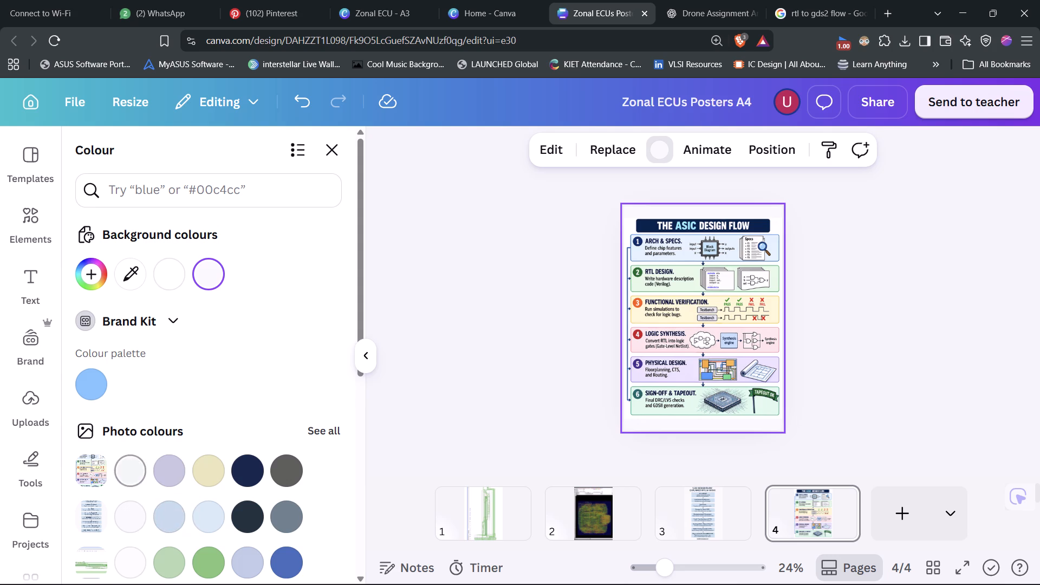
left_click(171, 476)
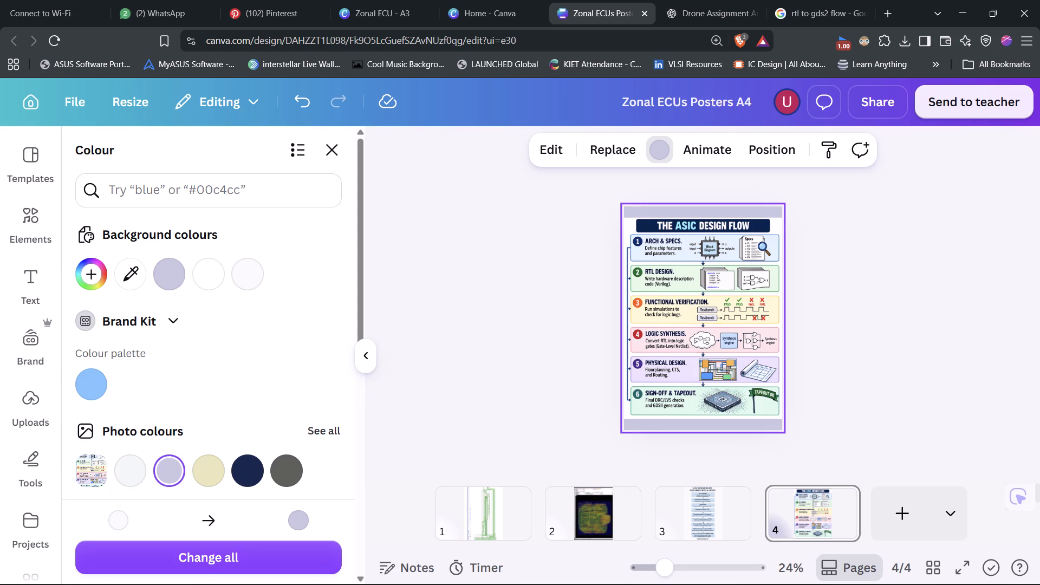
left_click(133, 473)
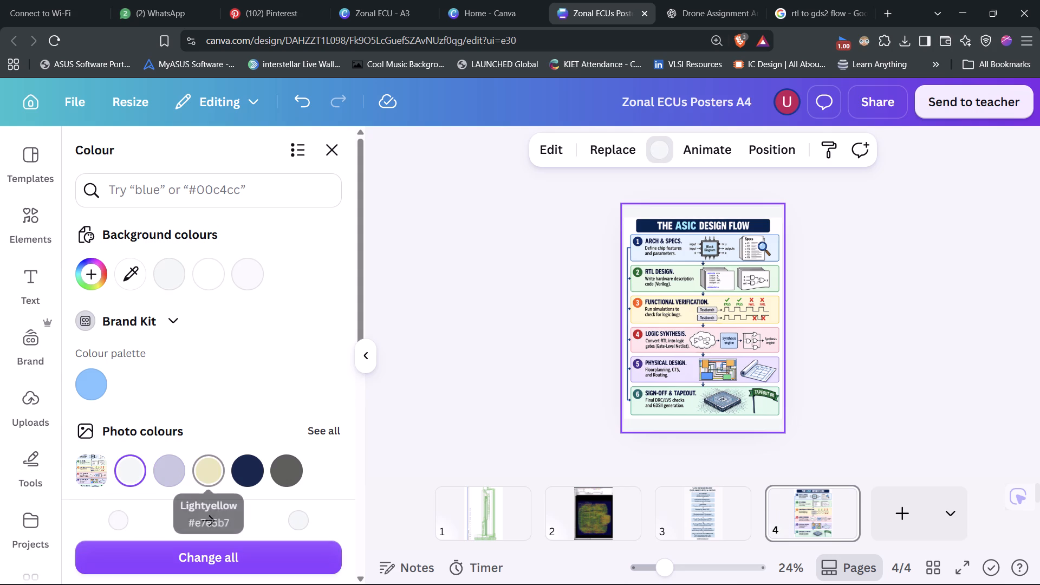
left_click(217, 467)
left_click(252, 469)
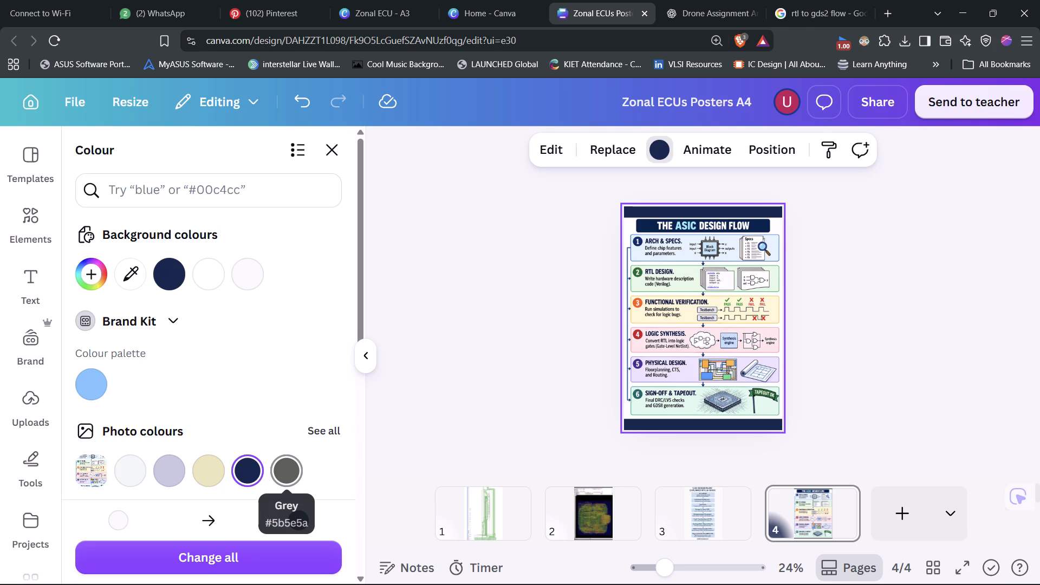
left_click(275, 469)
scroll(275, 469, "down", 2)
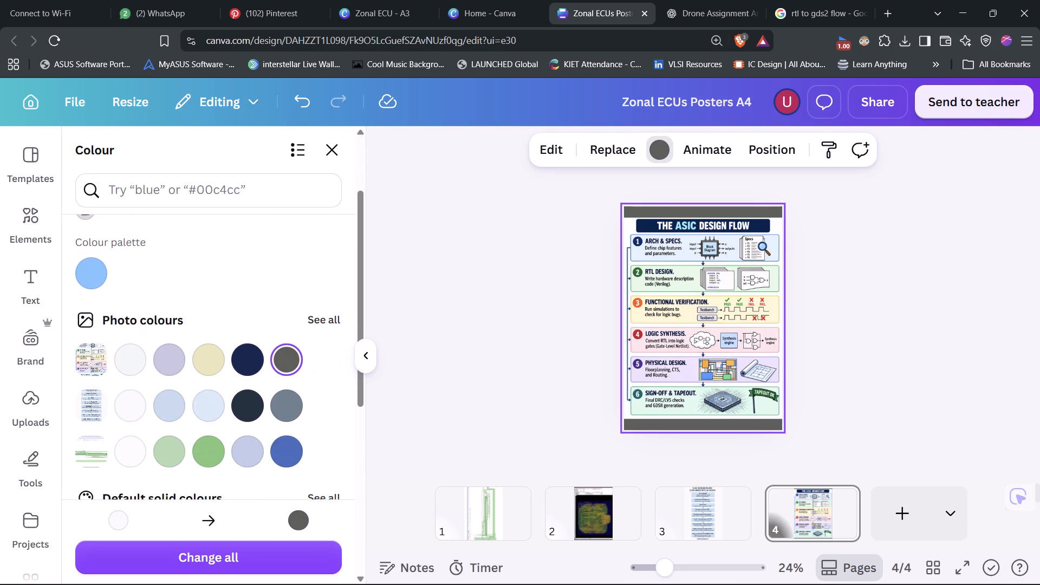
left_click(200, 406)
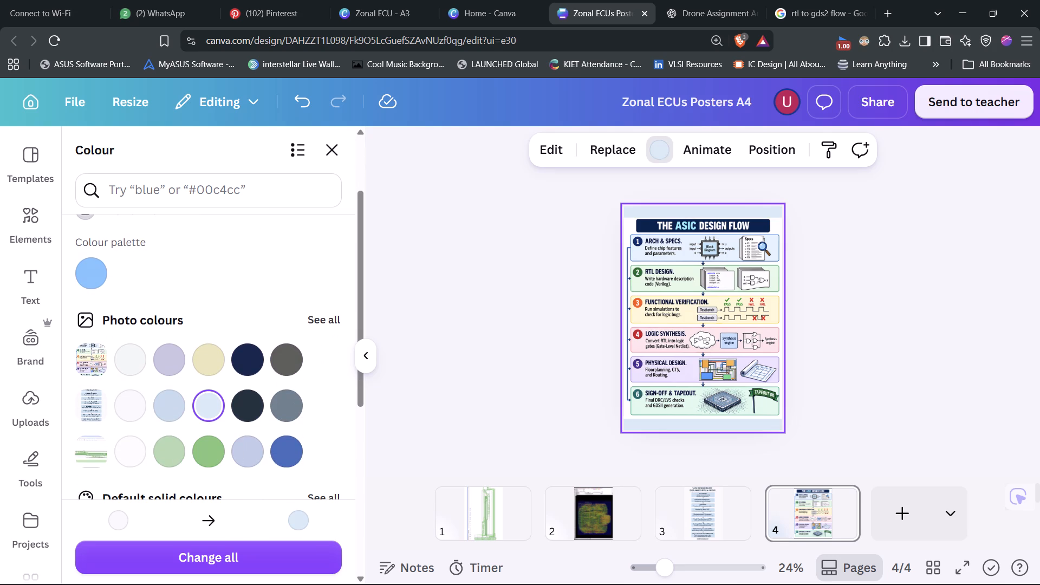
left_click(288, 413)
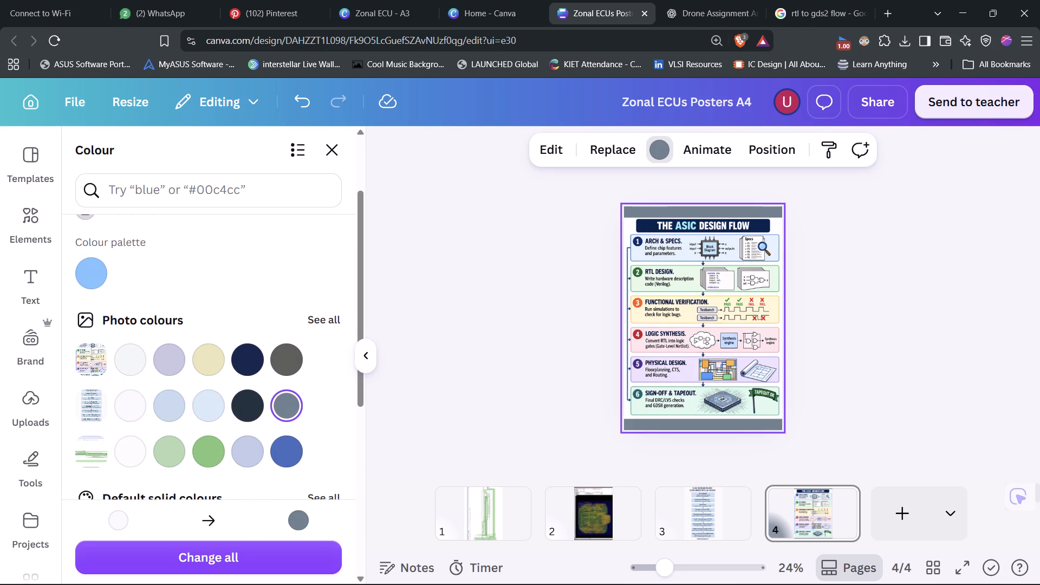
left_click(166, 408)
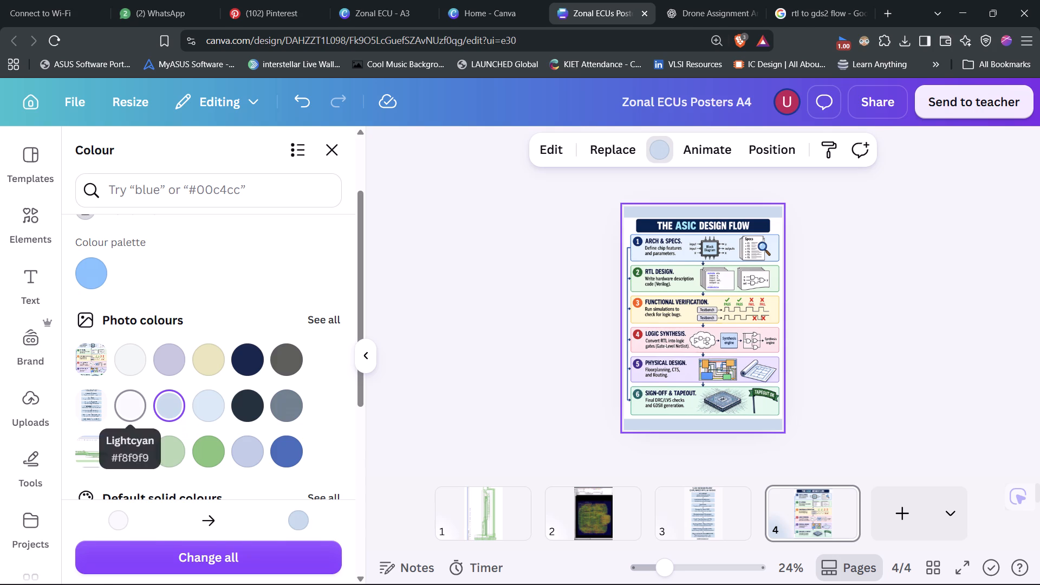
left_click(131, 405)
left_click(838, 372)
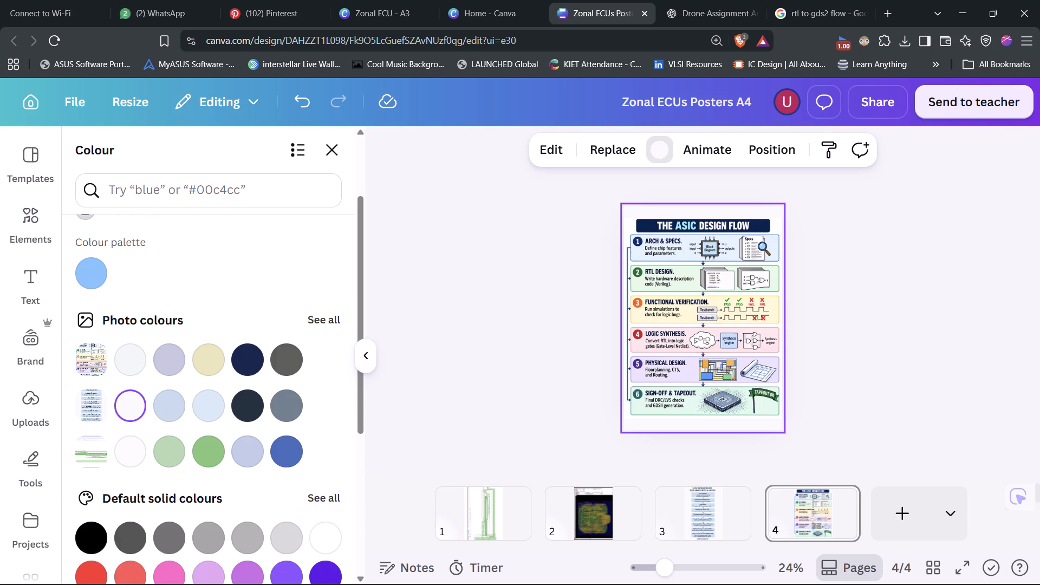
left_click(838, 372)
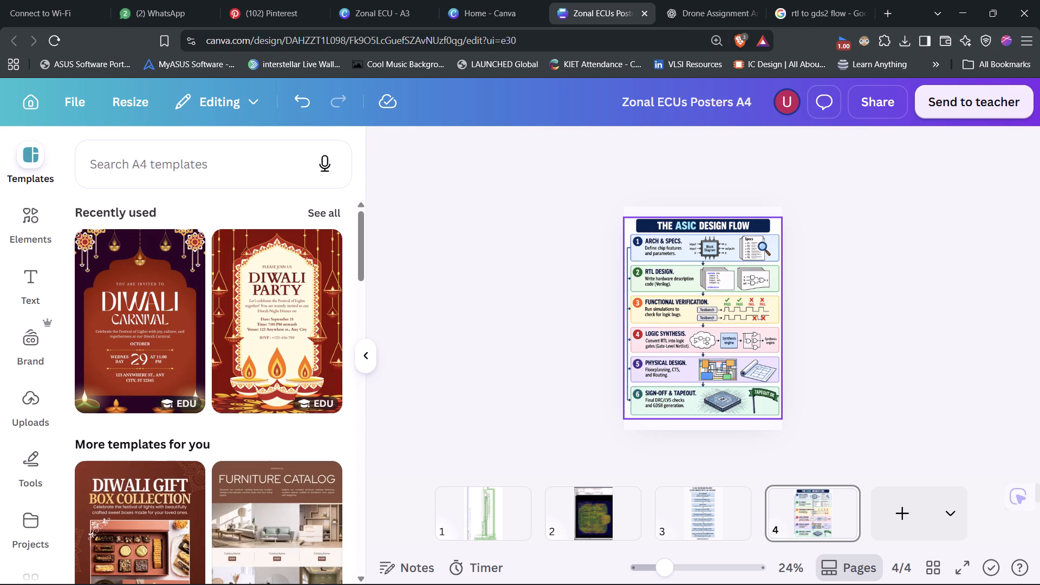
Change page 4's background colour to white using the existing white background swatch.
scroll(710, 386, "down", 2)
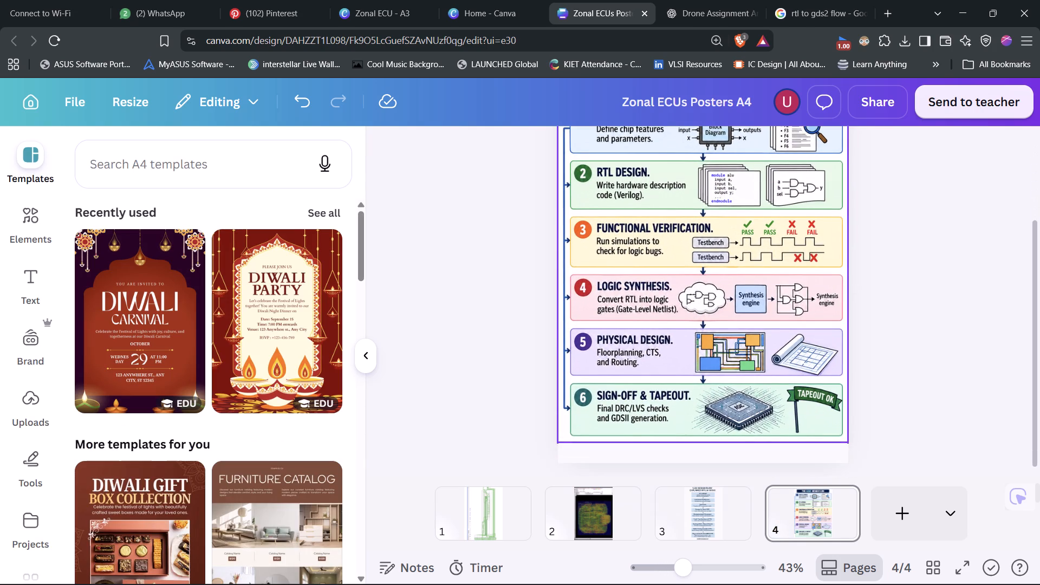
left_click(815, 459)
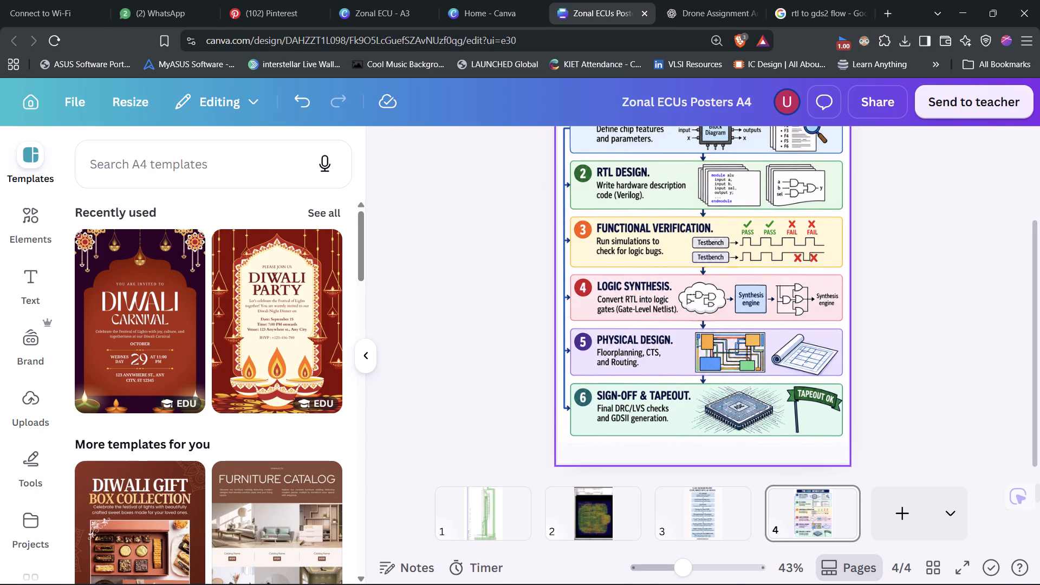
left_click(665, 151)
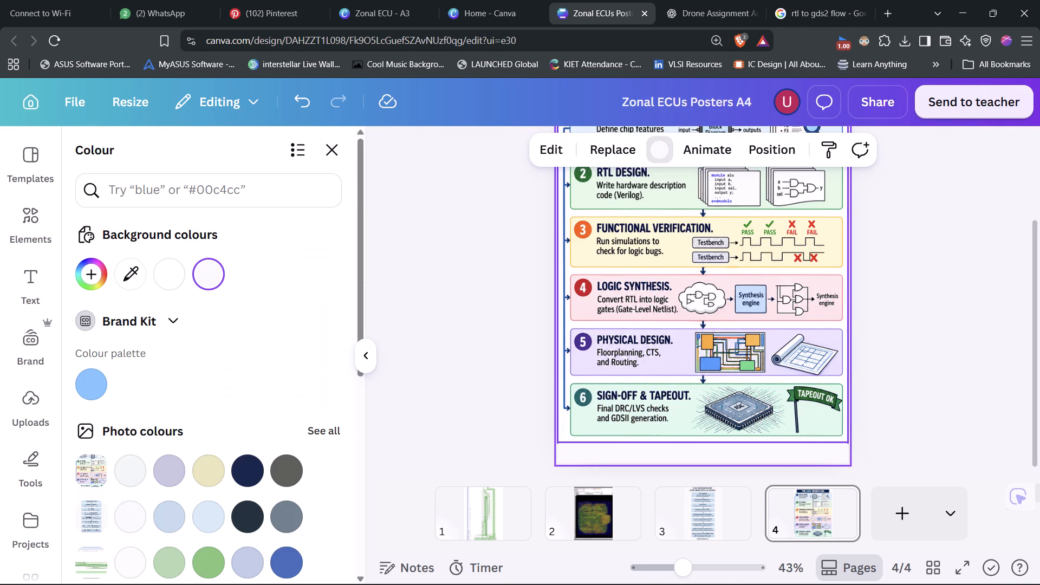
left_click(163, 277)
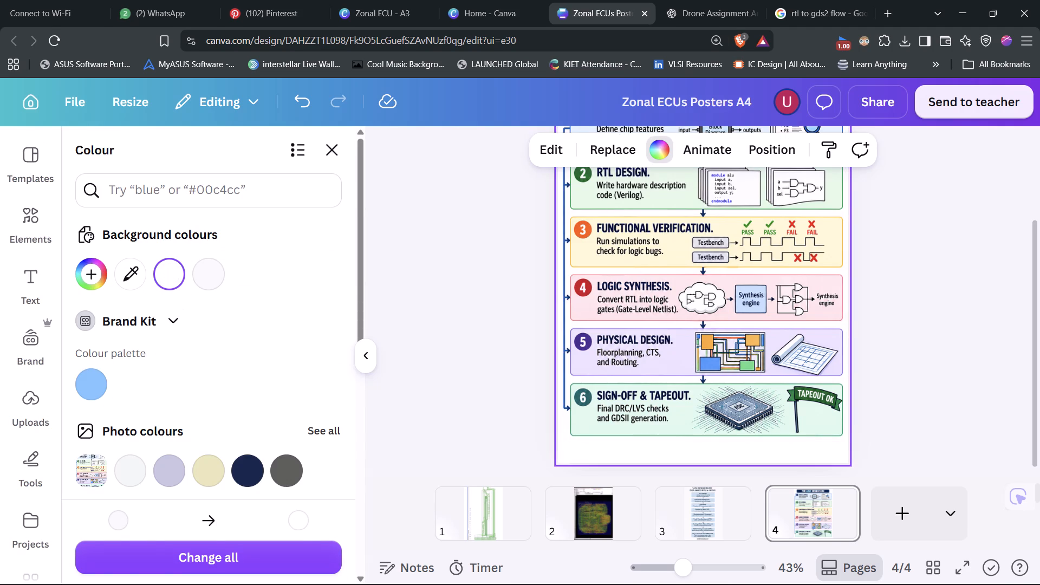
left_click(887, 275)
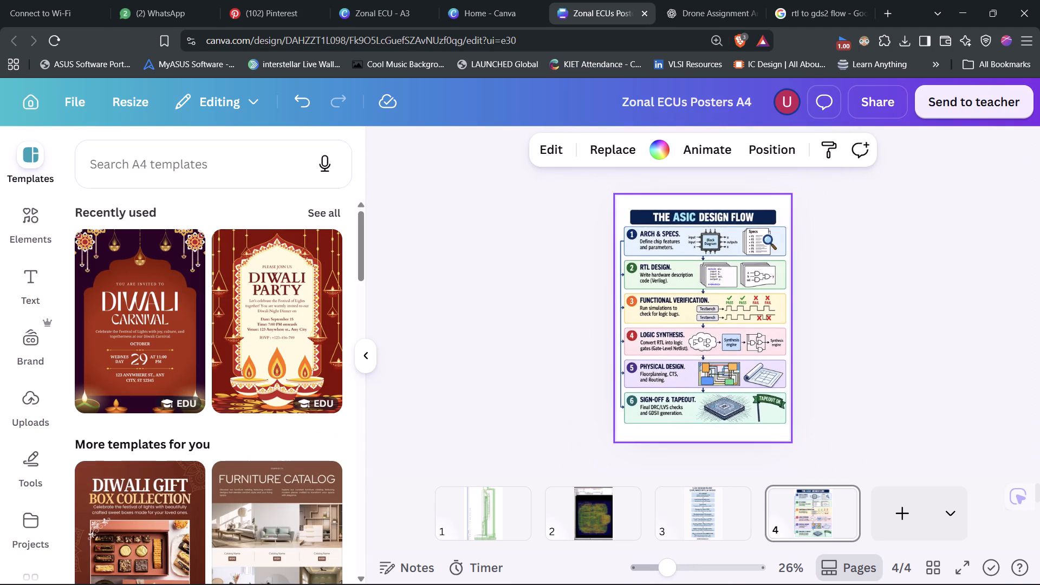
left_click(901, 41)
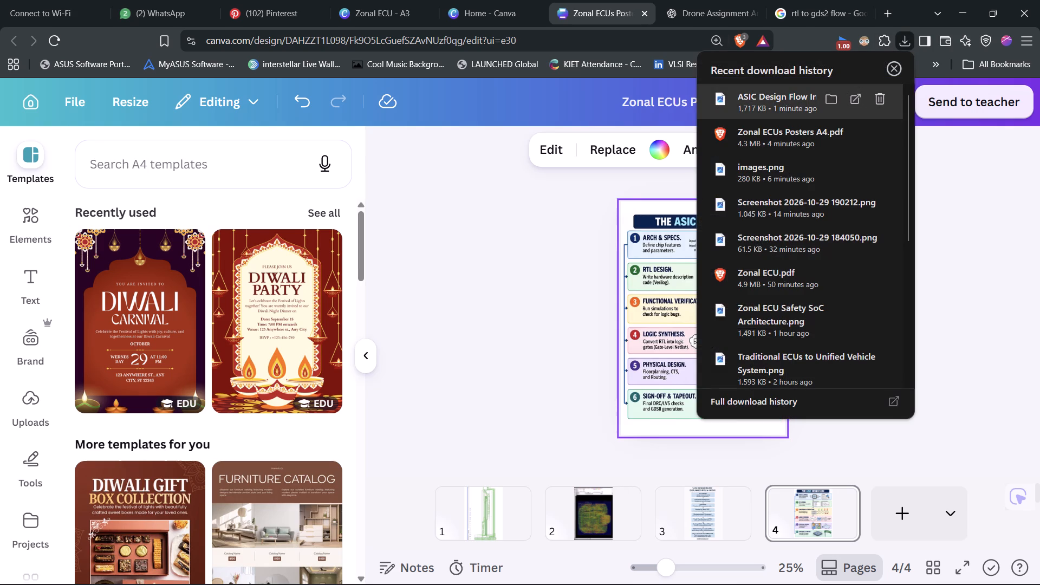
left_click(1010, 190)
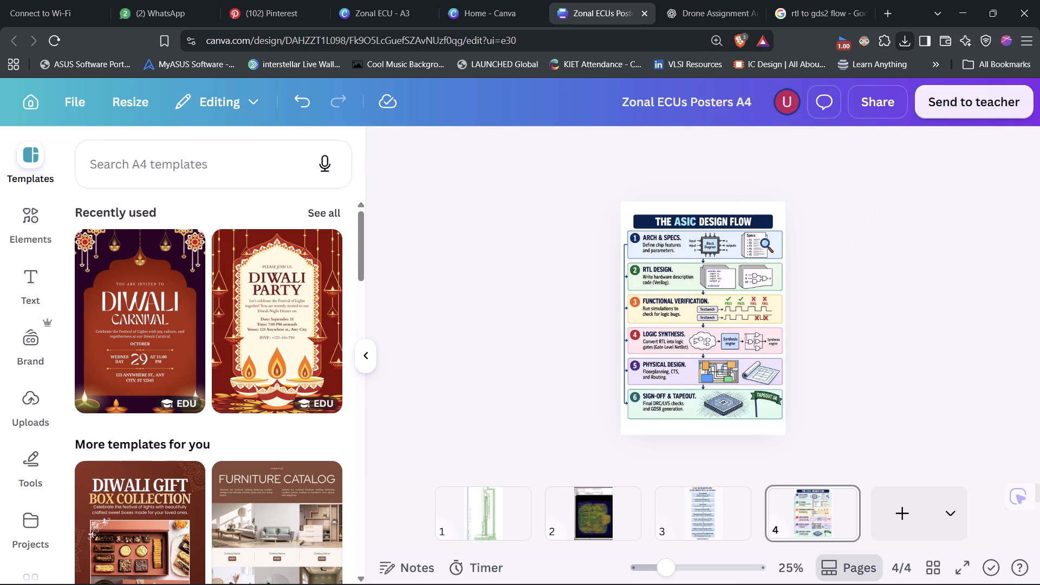
Open the access level options in the sharing settings of the Zonal ECUs Posters A4 design.
left_click(904, 113)
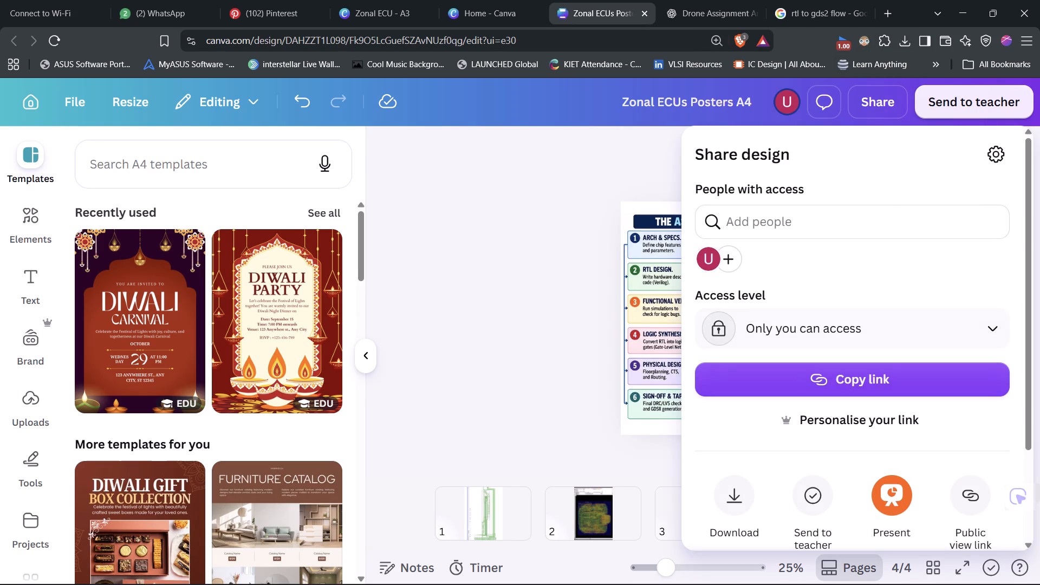
left_click(846, 328)
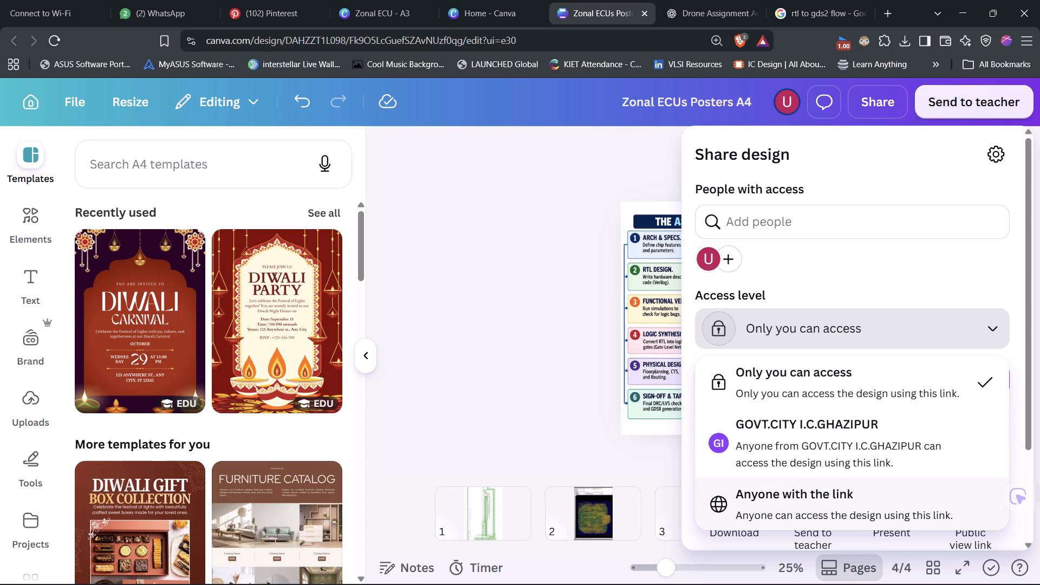
Download all pages of the Zonal ECUs Posters A4 design as a print PDF with the CMYK colour profile.
left_click(586, 381)
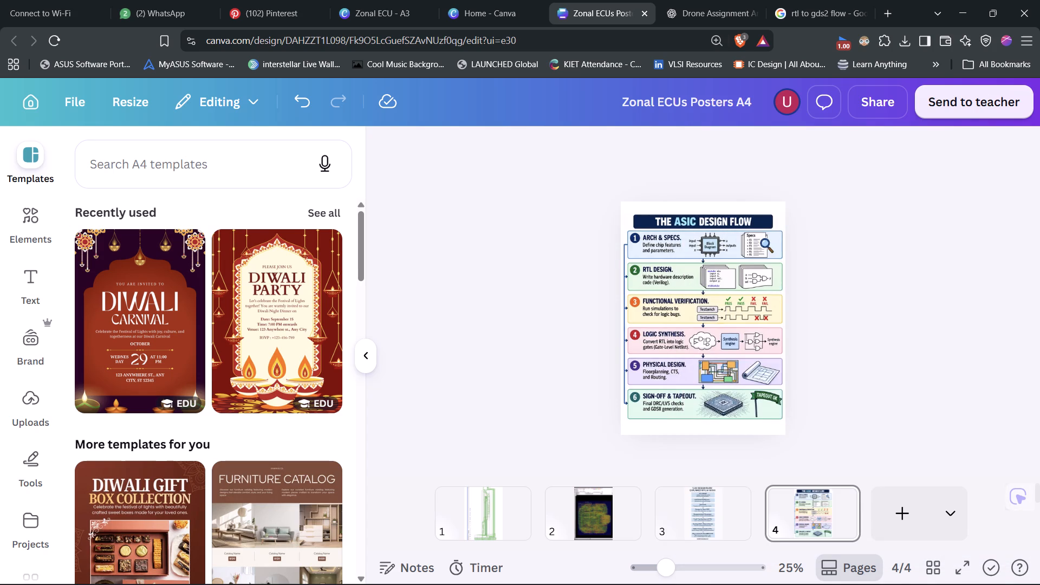
left_click(876, 106)
left_click(738, 491)
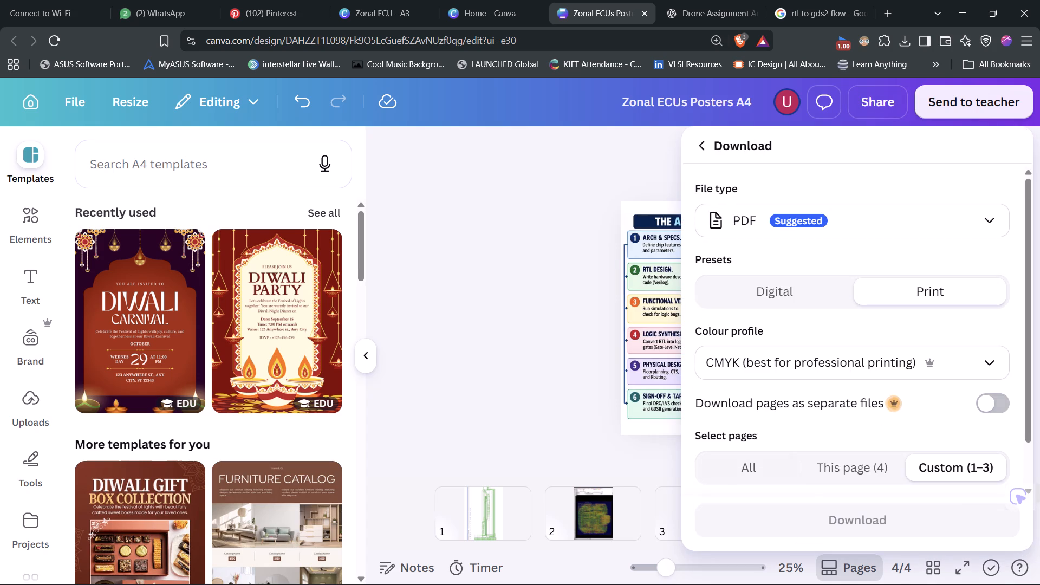
left_click(762, 468)
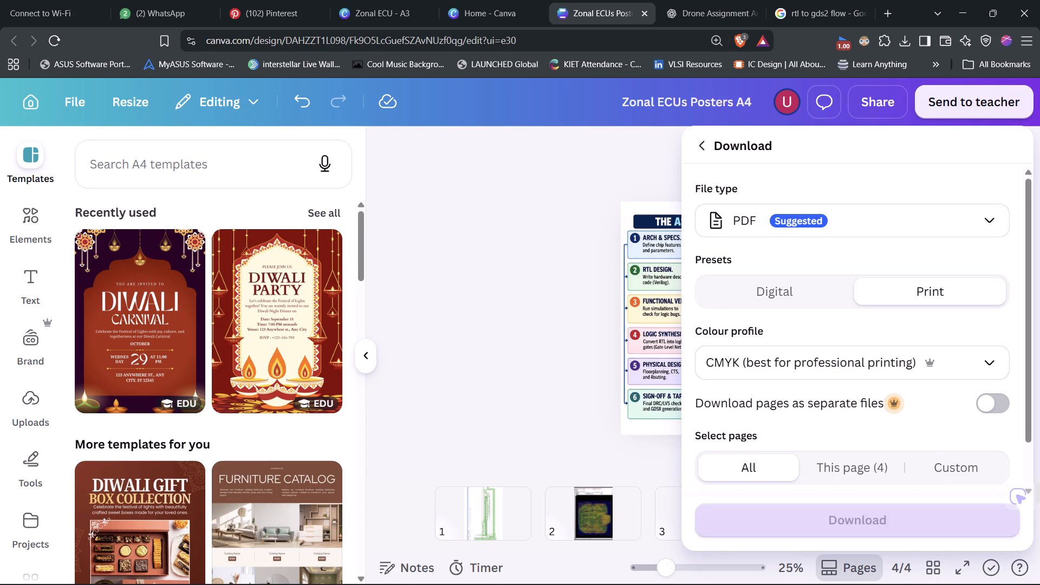
left_click(817, 516)
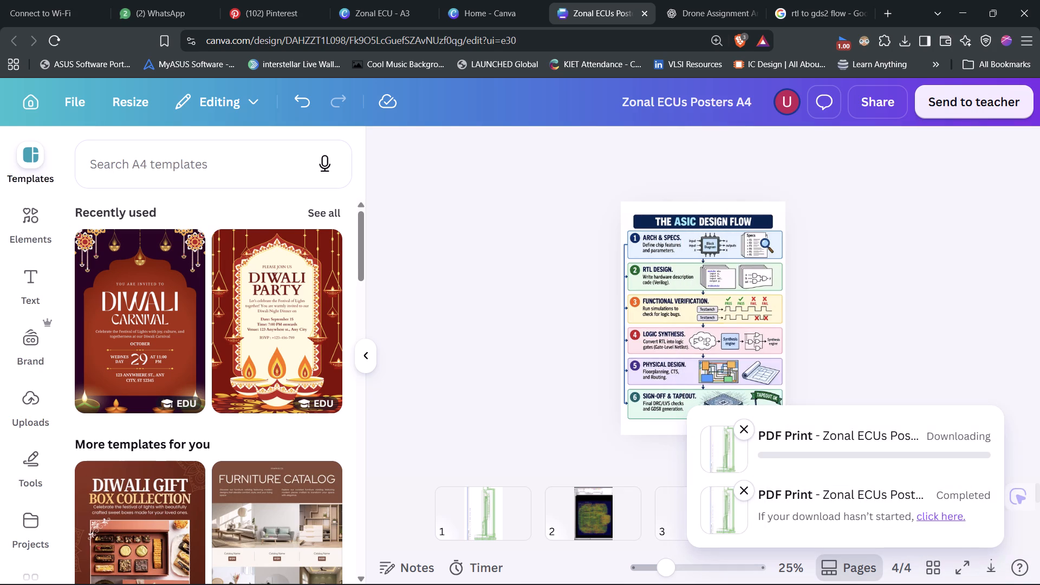
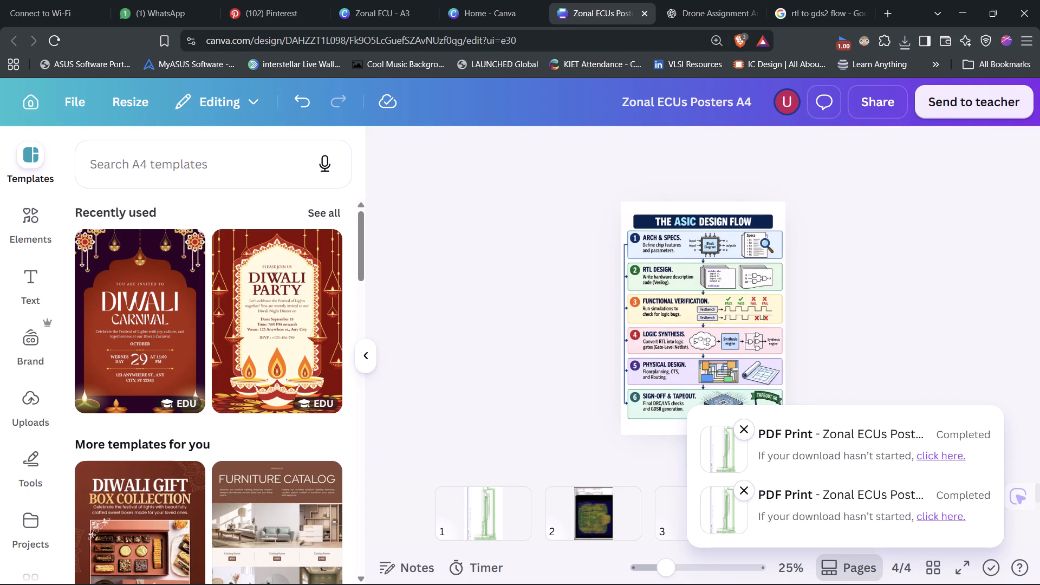
left_click(38, 104)
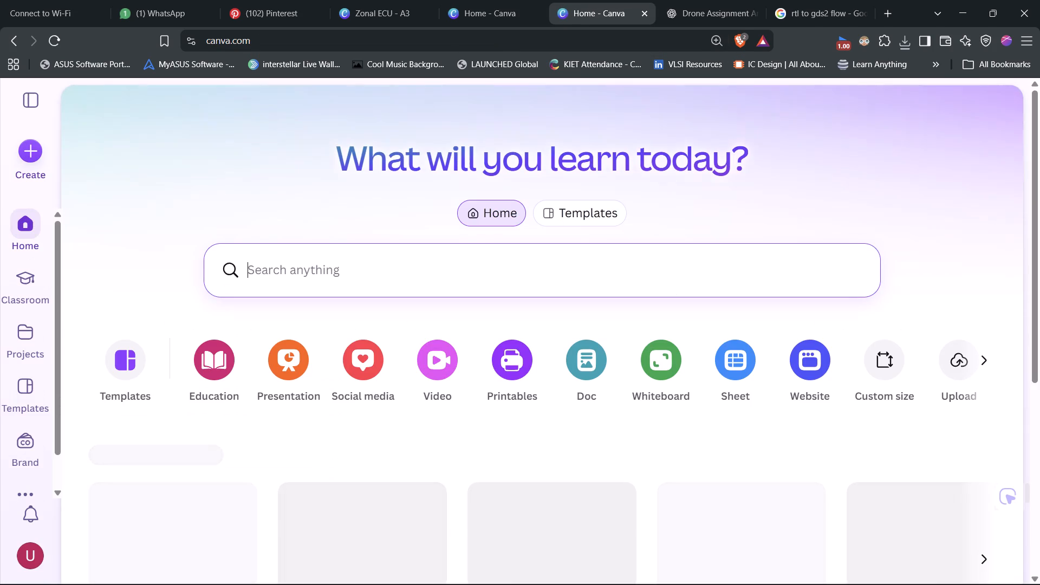
scroll(239, 380, "down", 2)
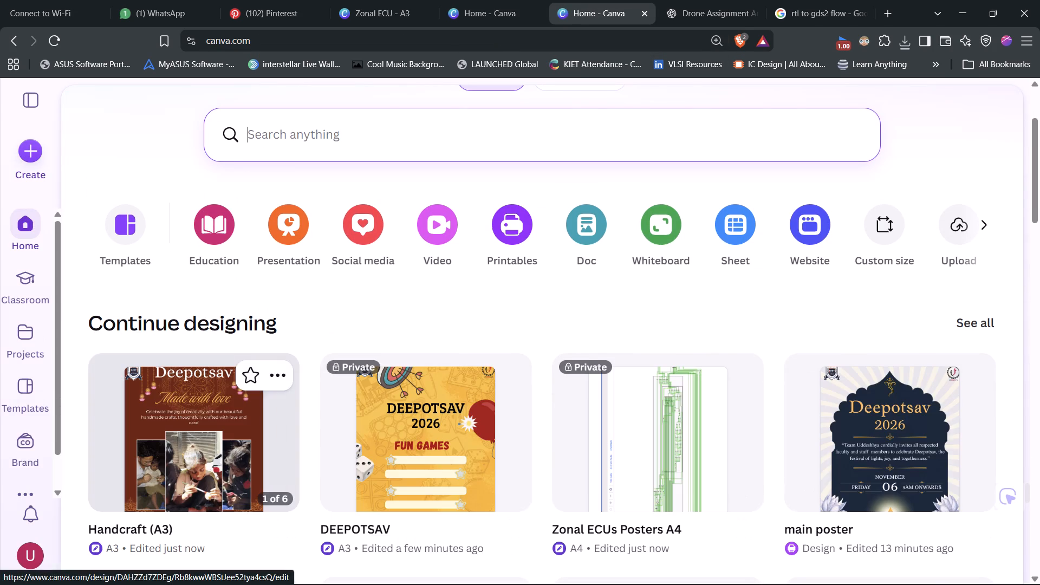